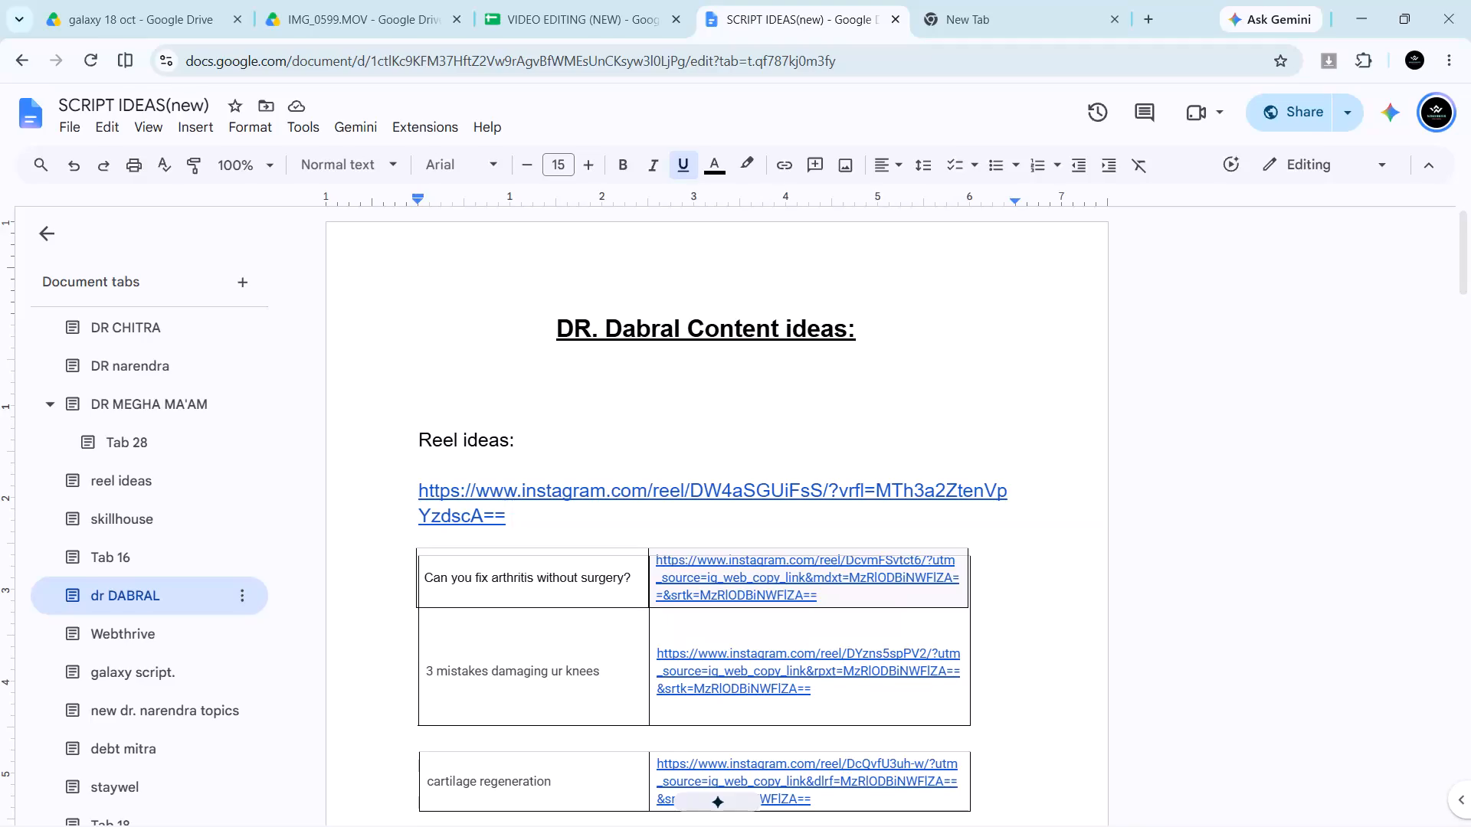
Place the text cursor on the empty line directly above "Reel ideas:" in the dr DABRAL document tab.
left_click(729, 413)
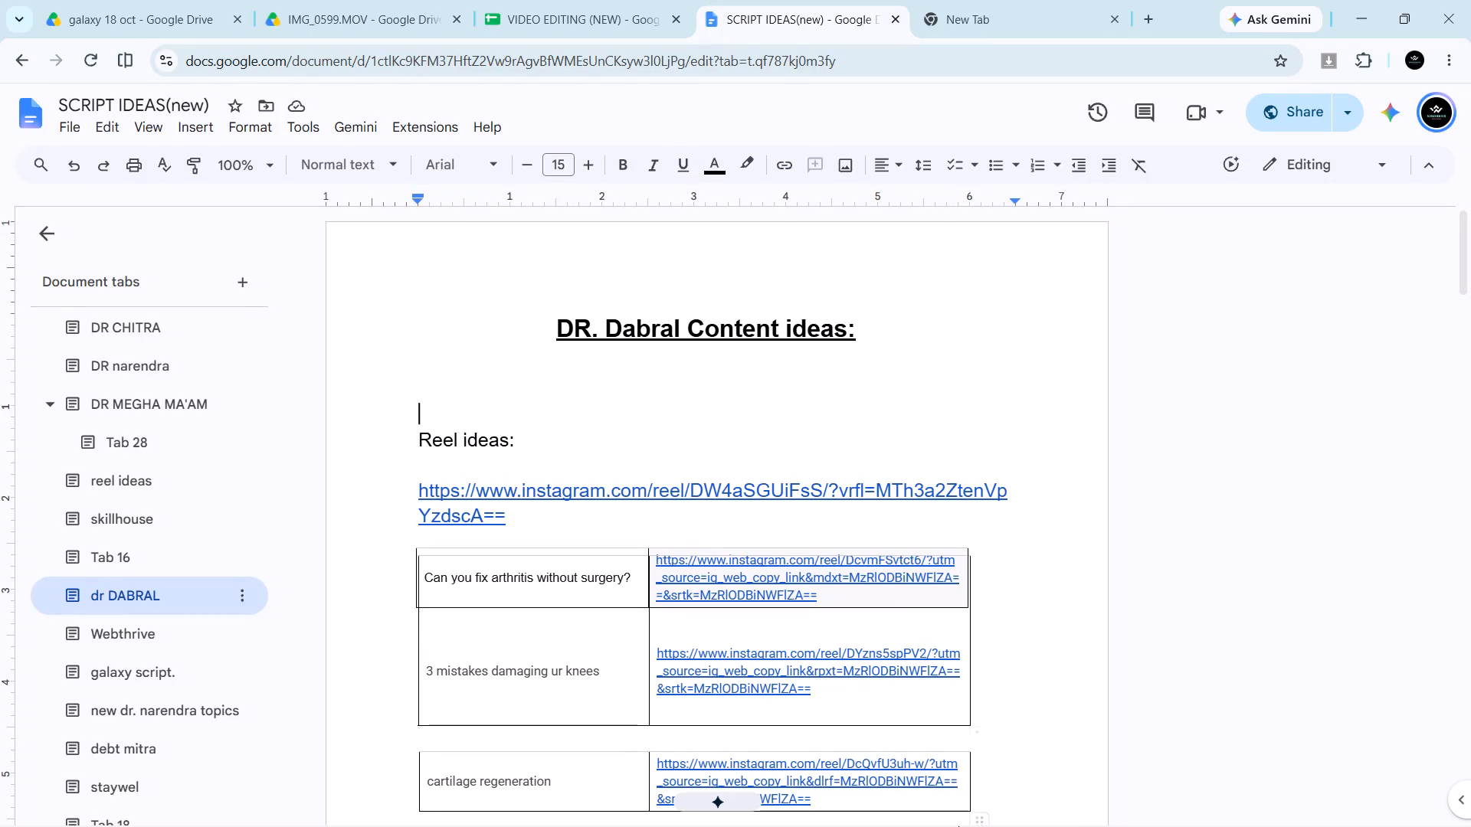
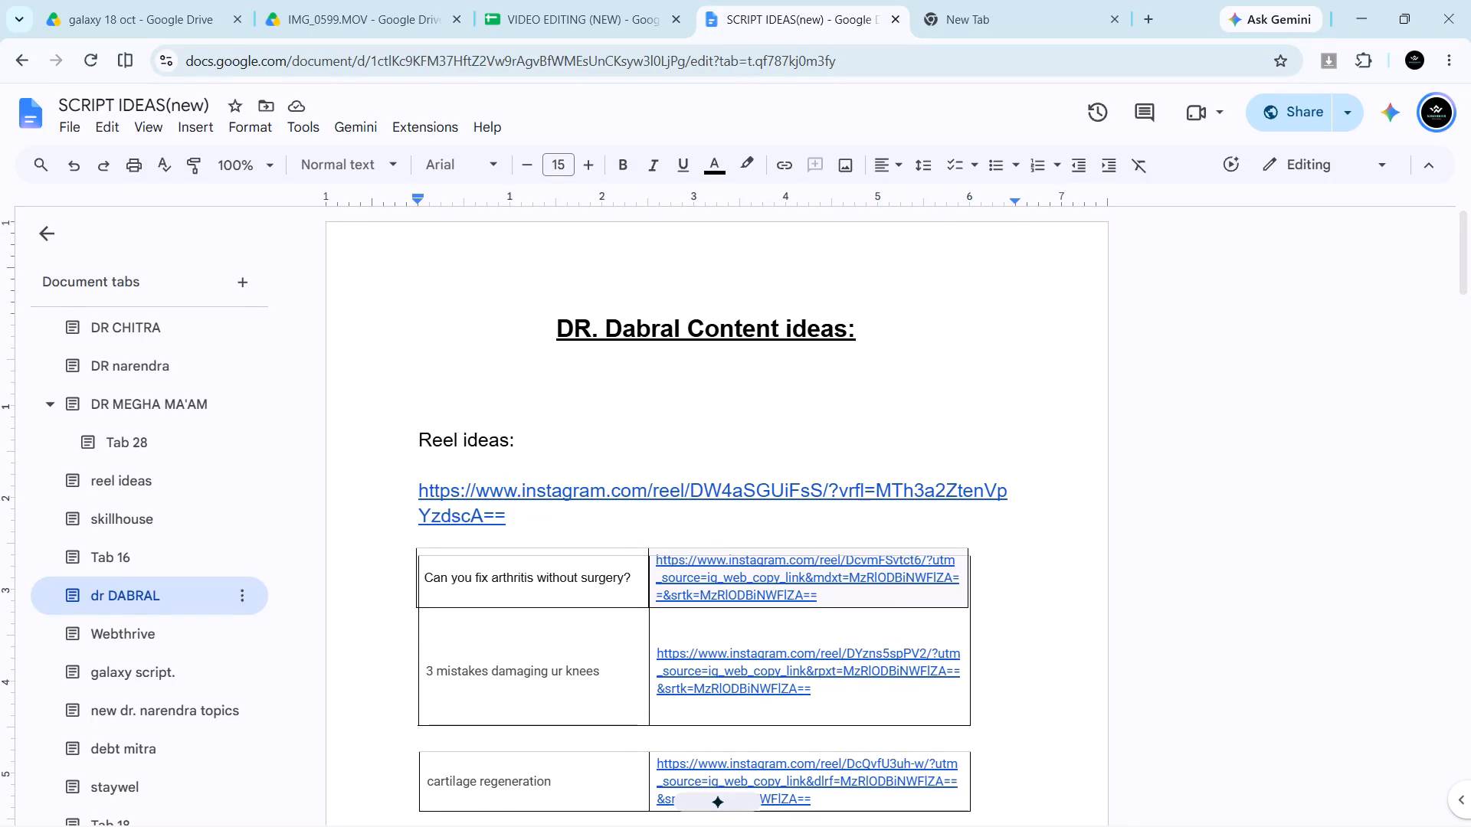
Paste the copied Instagram reel link (DblDnxuhVnB) under "Reel ideas:", above the existing DW4aSGUiFsS link, with blank lines separating it from its neighbours.
key("Return")
key("Return")
left_click(423, 505)
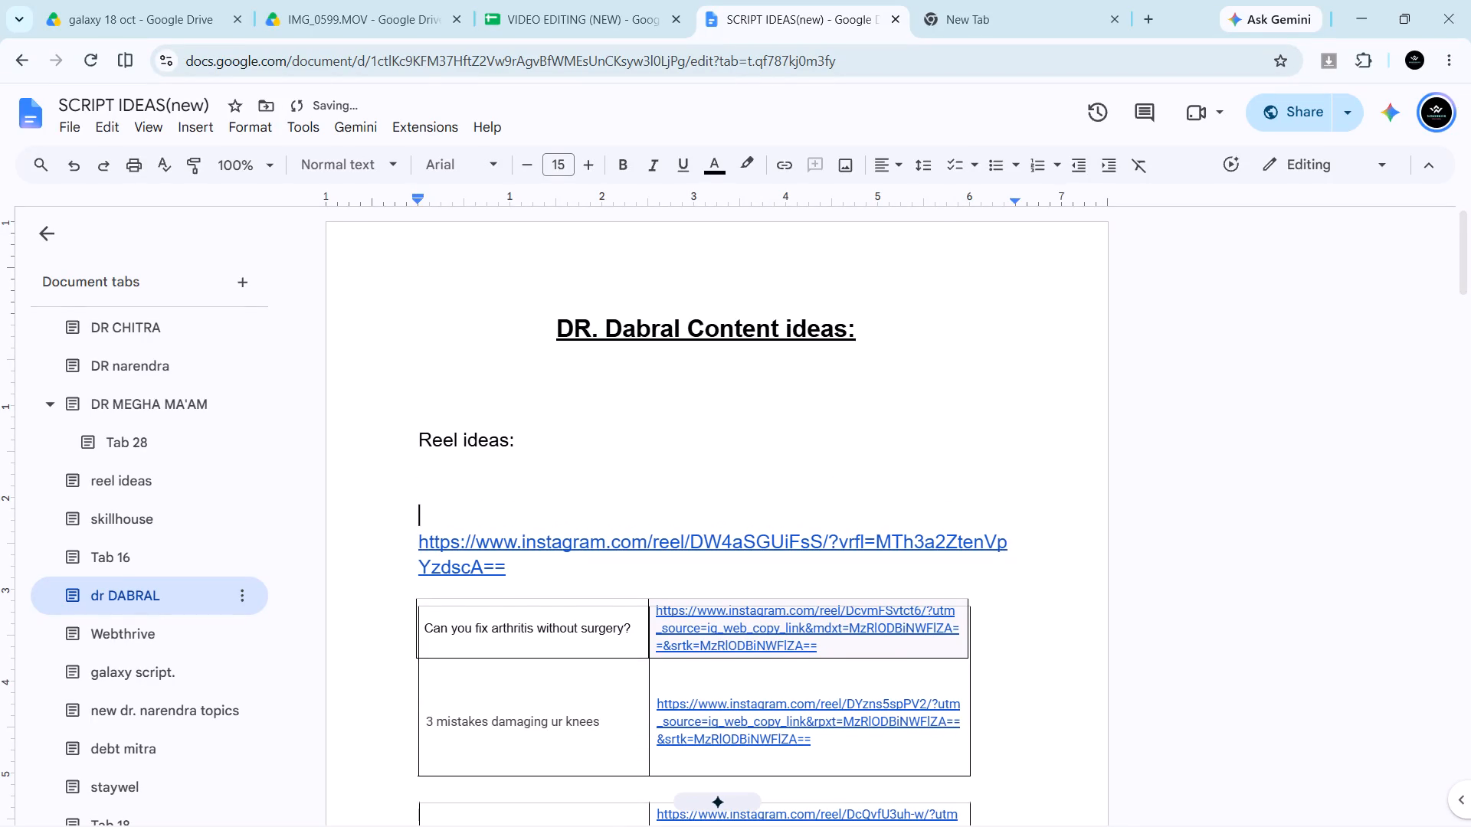
key("ctrl+v")
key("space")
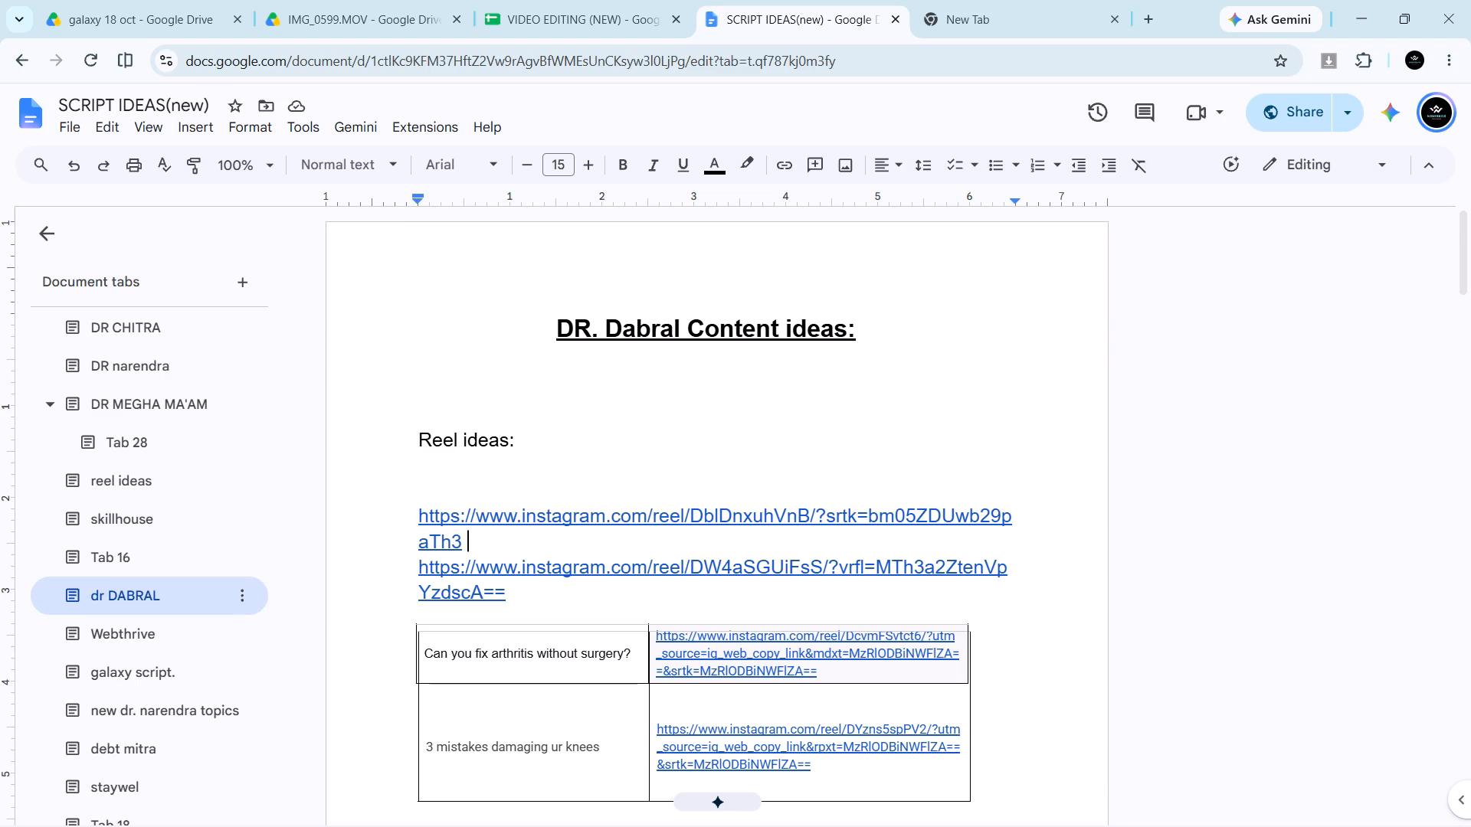
left_click(483, 553)
key("Return")
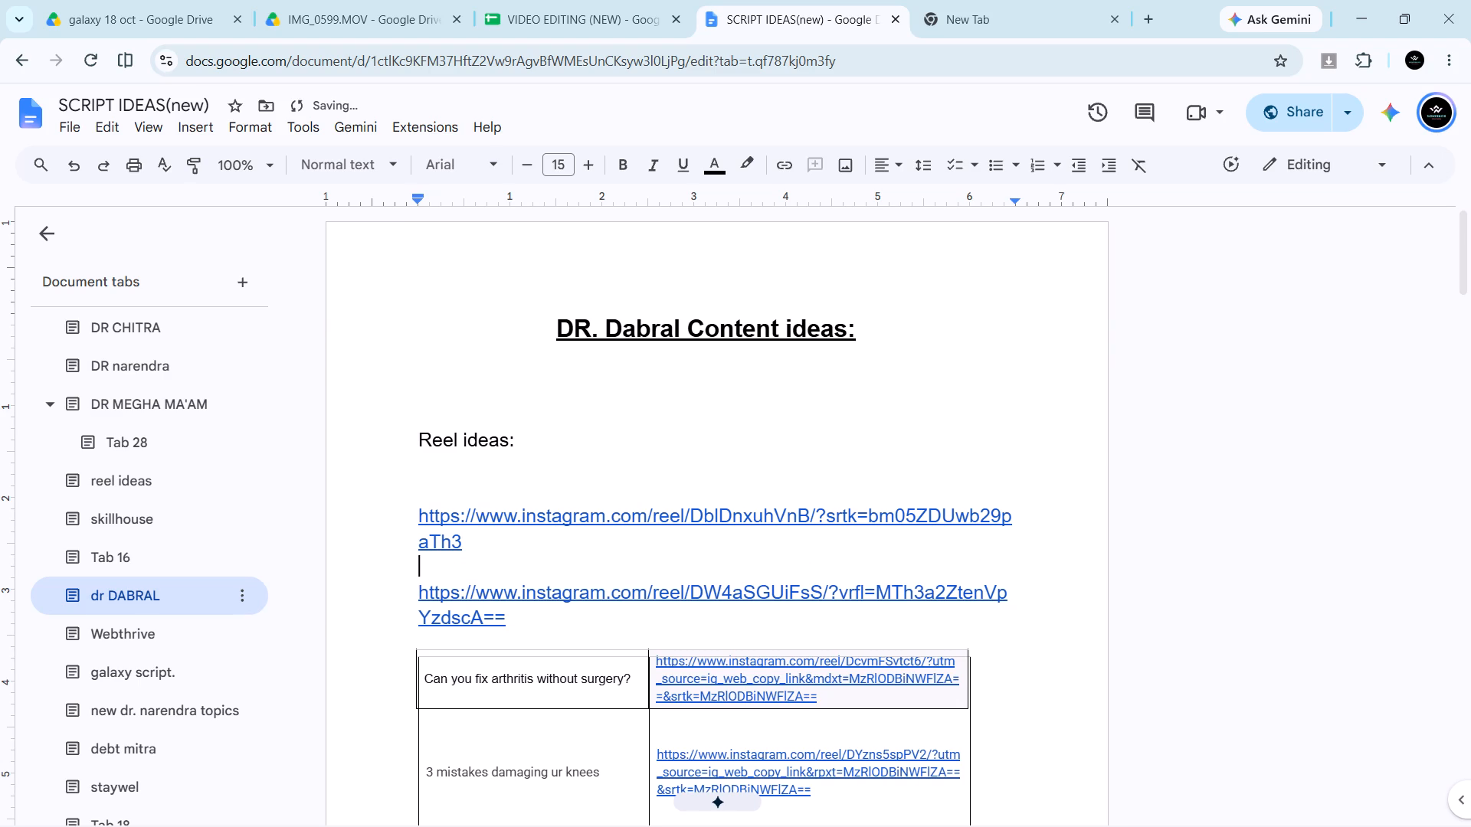
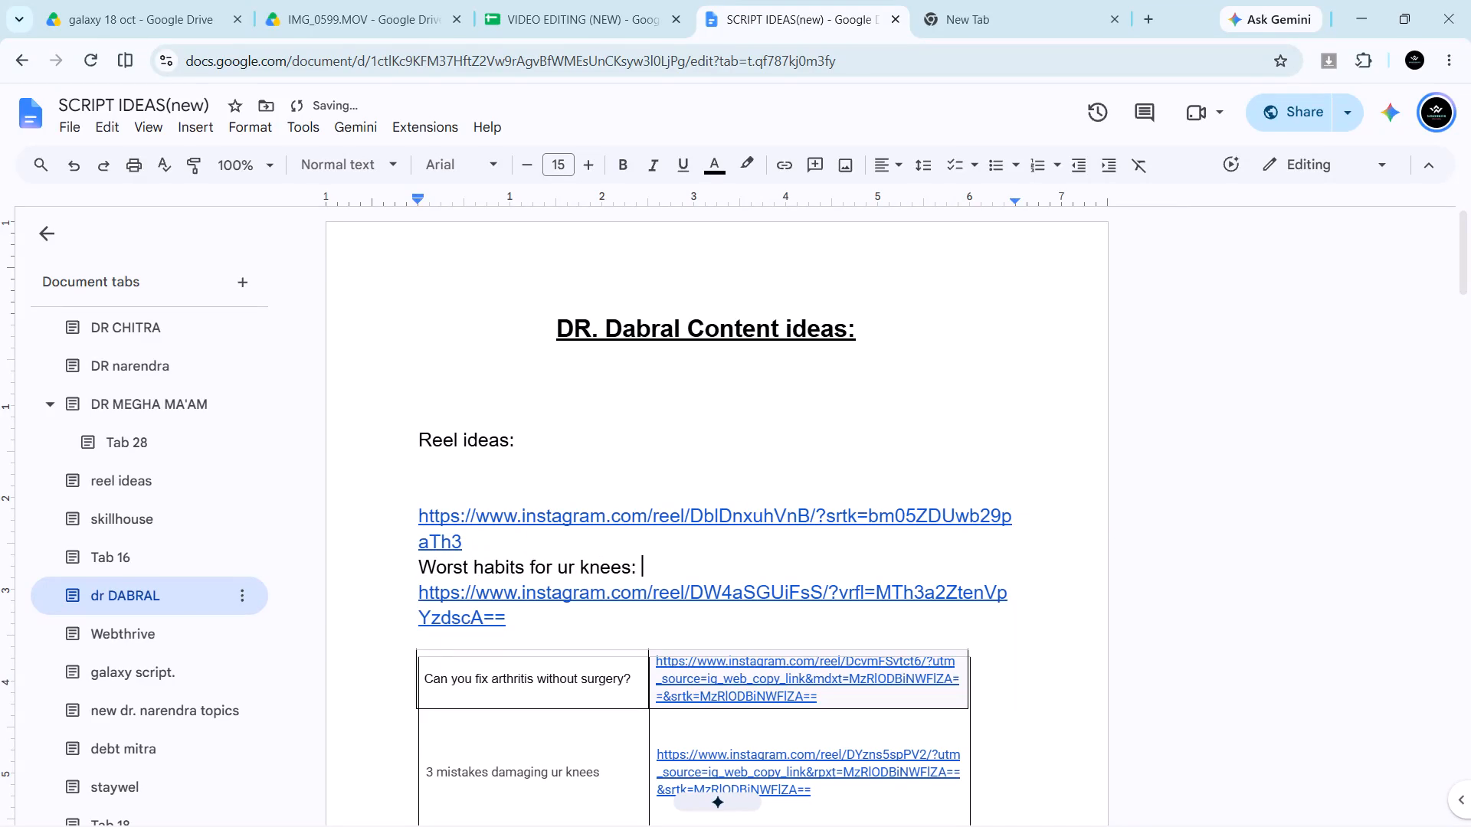
Place the text cursor on the empty line directly above the DblDnxuhVnB reel link, under "Reel ideas:".
left_click(547, 554)
left_click(487, 495)
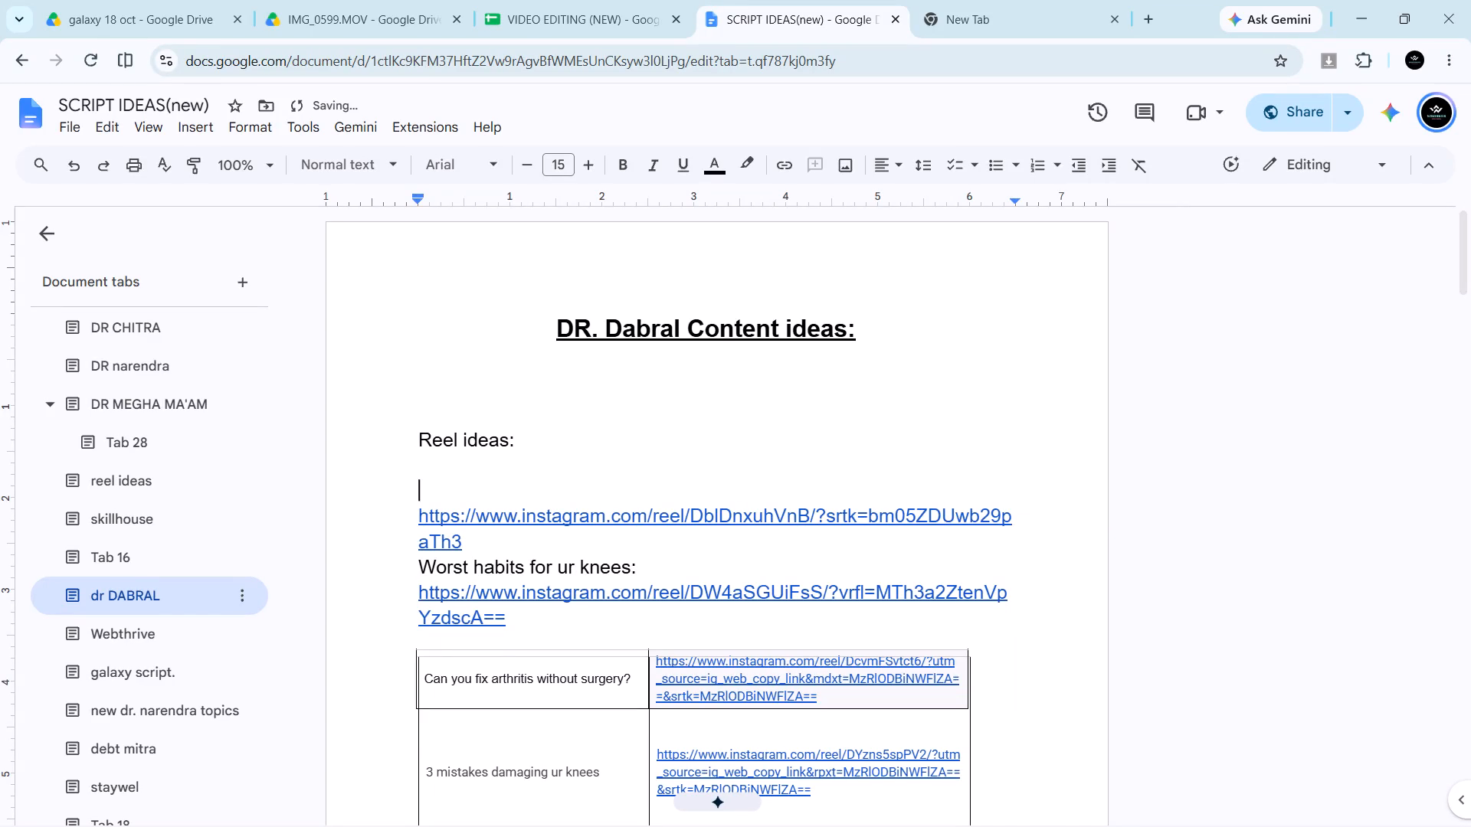
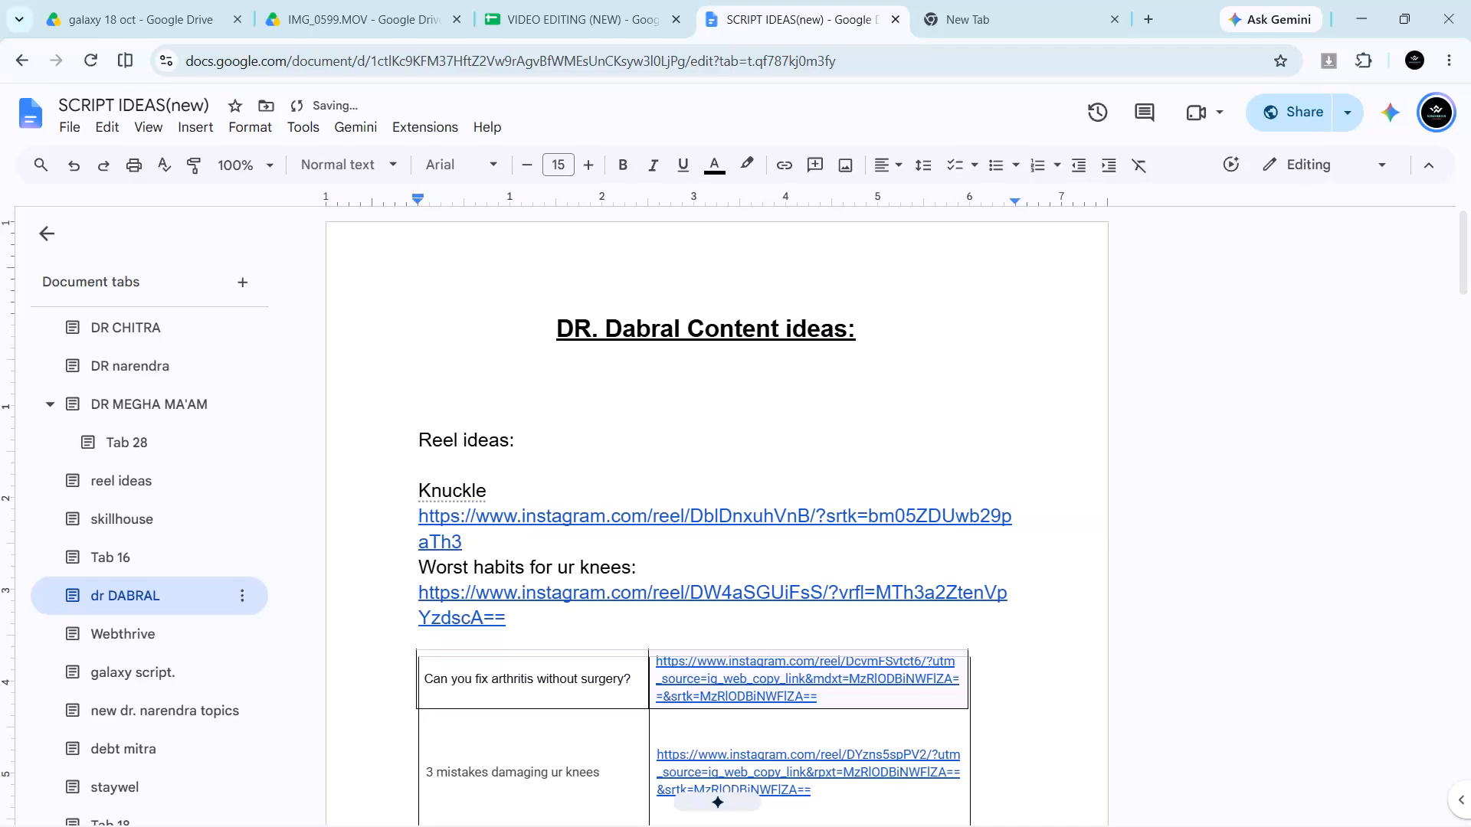
Complete the heading above the DblDnxuhVnB reel link by adding "craking:" after "Knuckle".
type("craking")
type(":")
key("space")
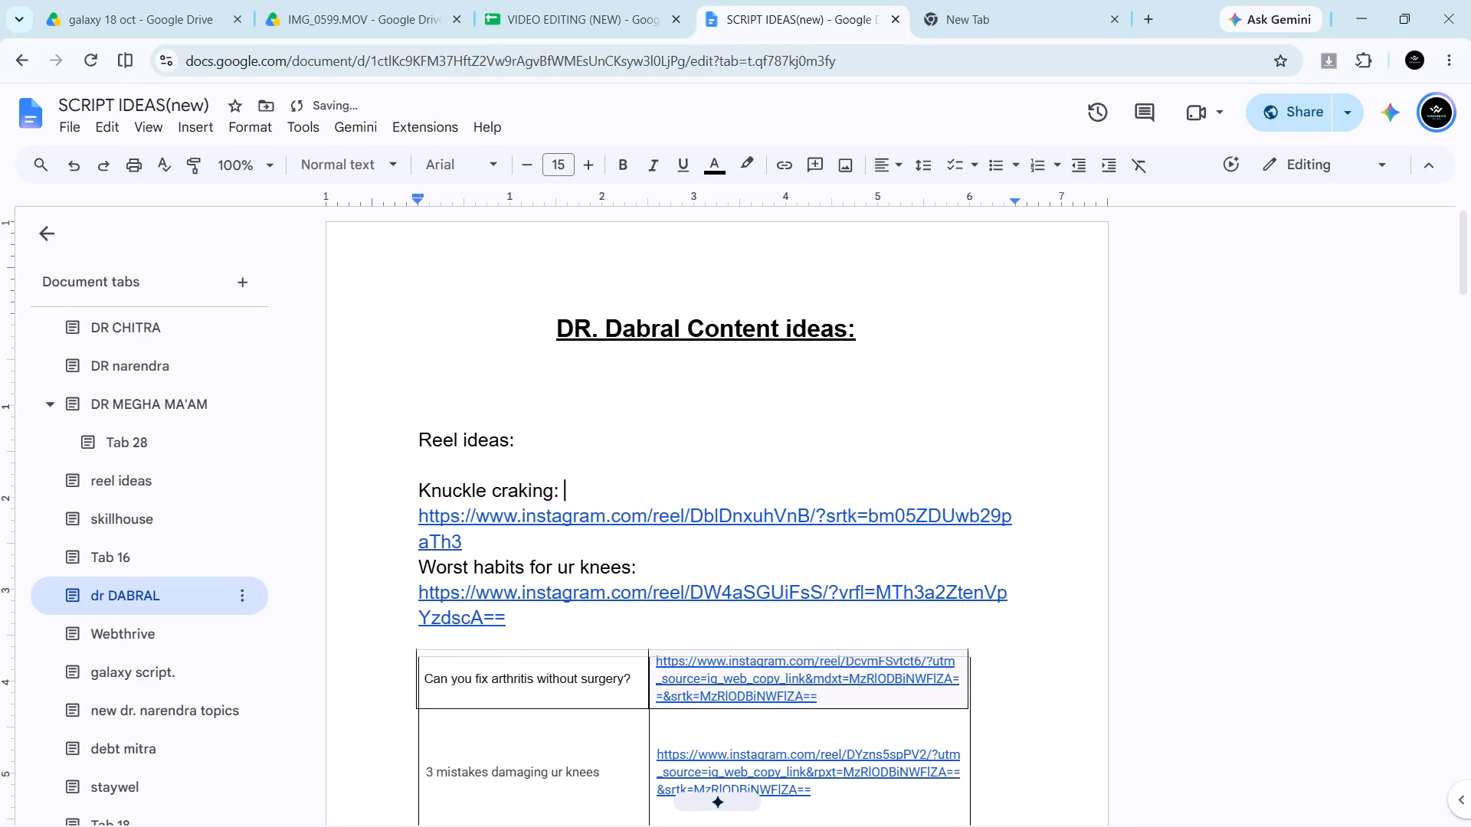
Correct the misspelled word "craking" to "cracking" in the heading above the DblDnxuhVnB reel link.
left_click(544, 496)
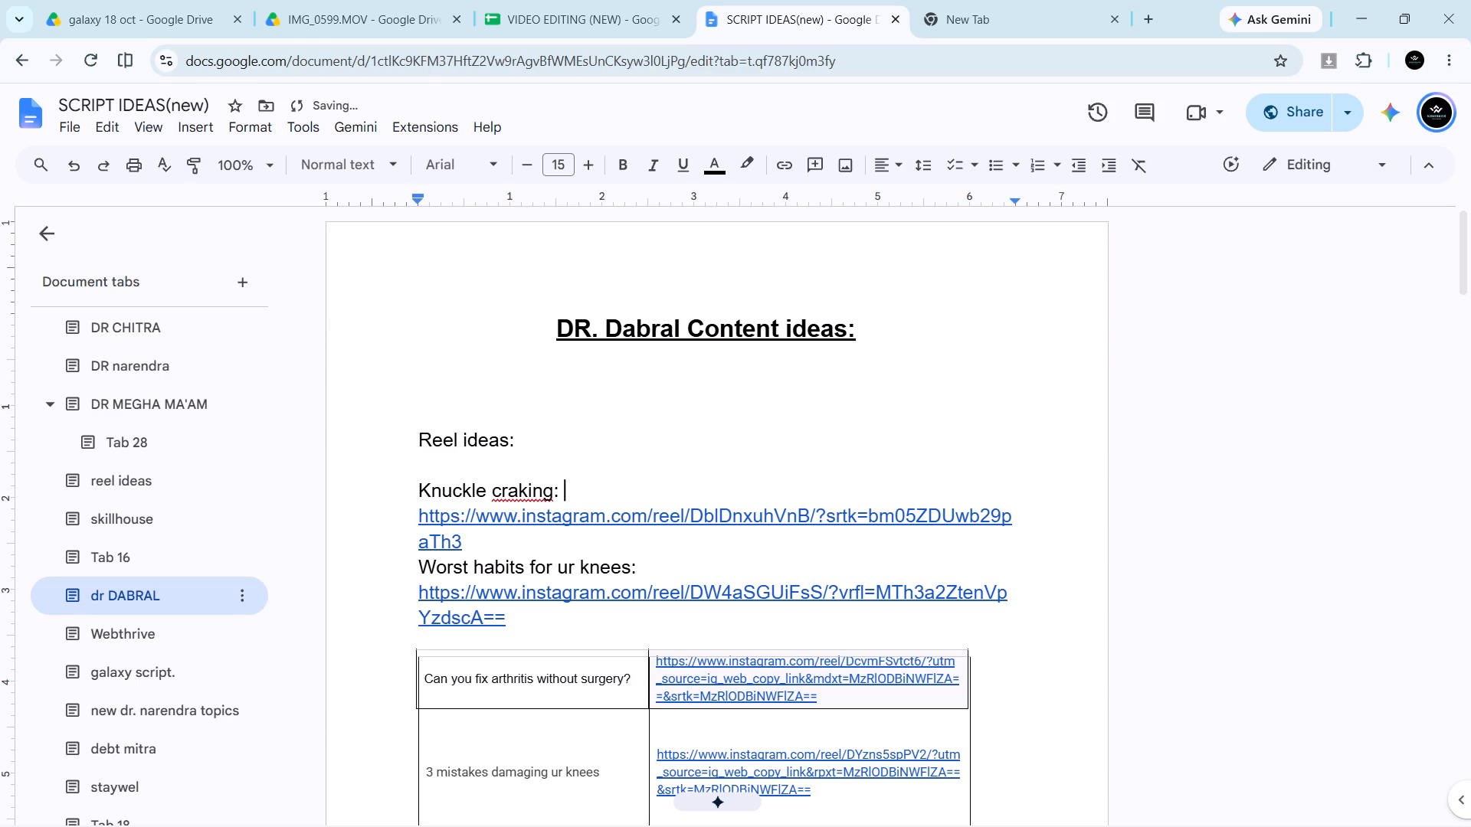
left_click(535, 453)
left_click(696, 469)
left_click(600, 505)
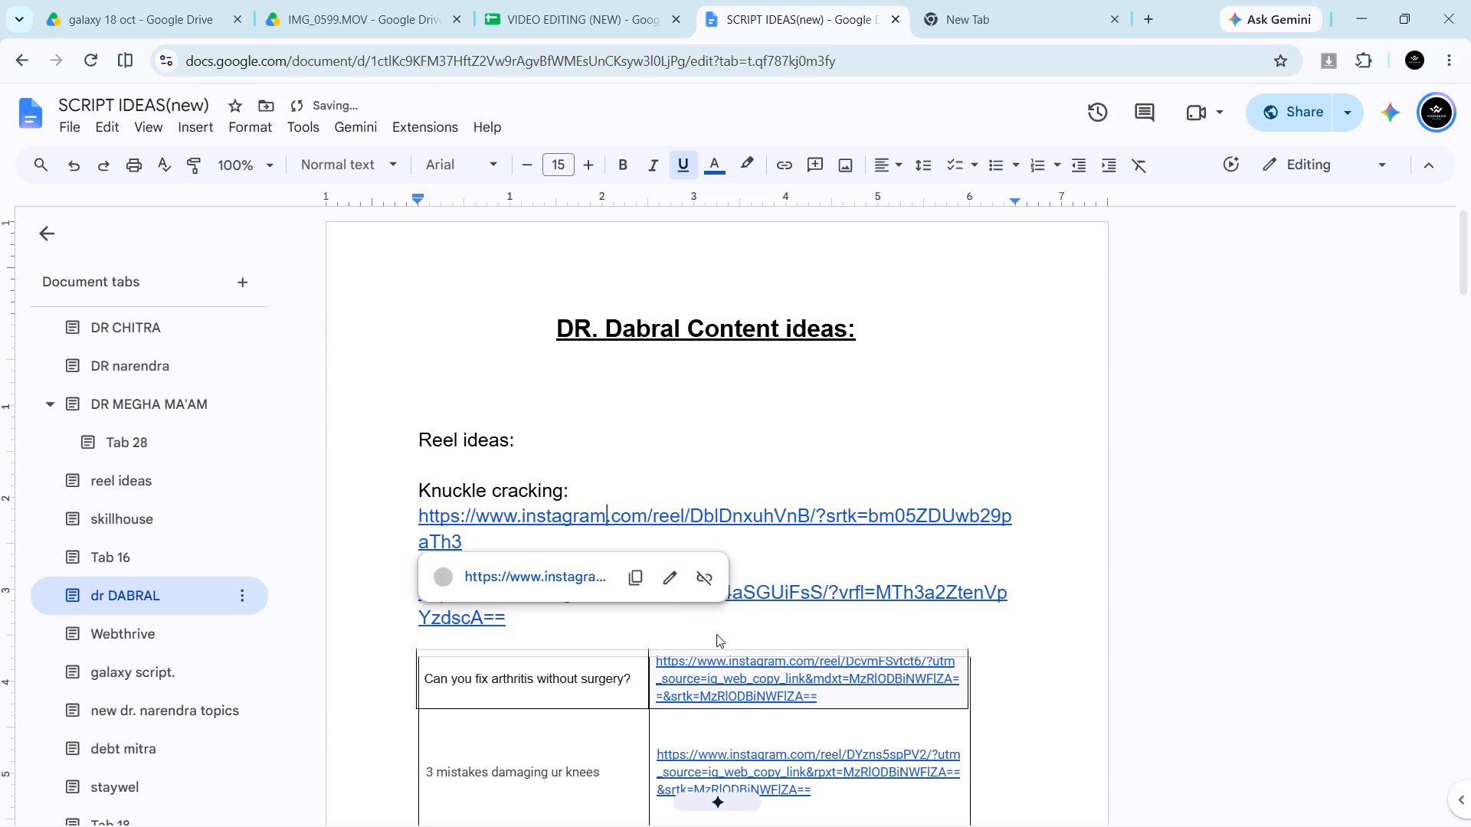
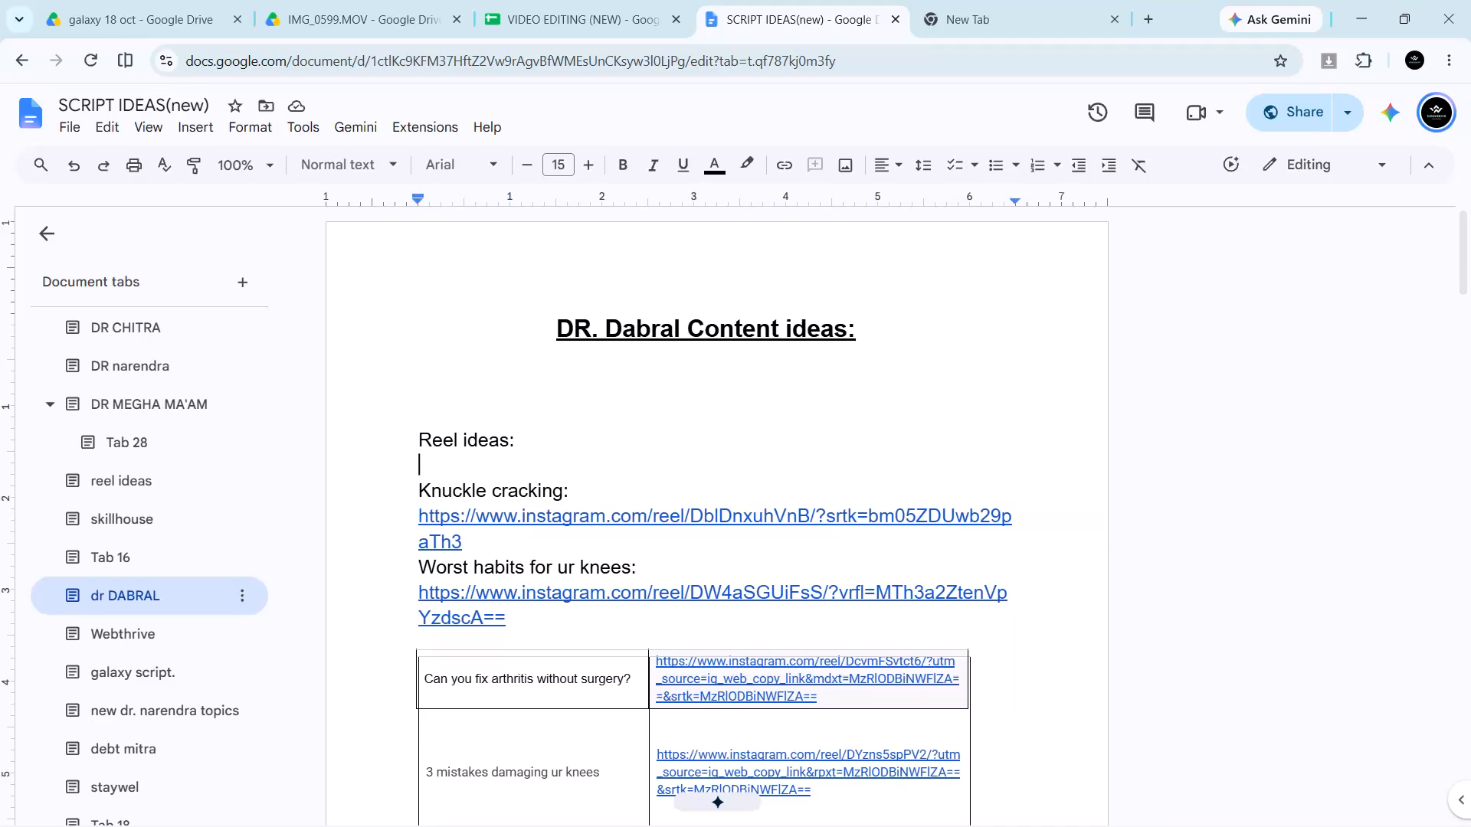
Paste the copied Instagram reel link (Da21g-Qtii8) on the empty line above "Knuckle cracking:" and make it a hyperlink.
key("ctrl+v")
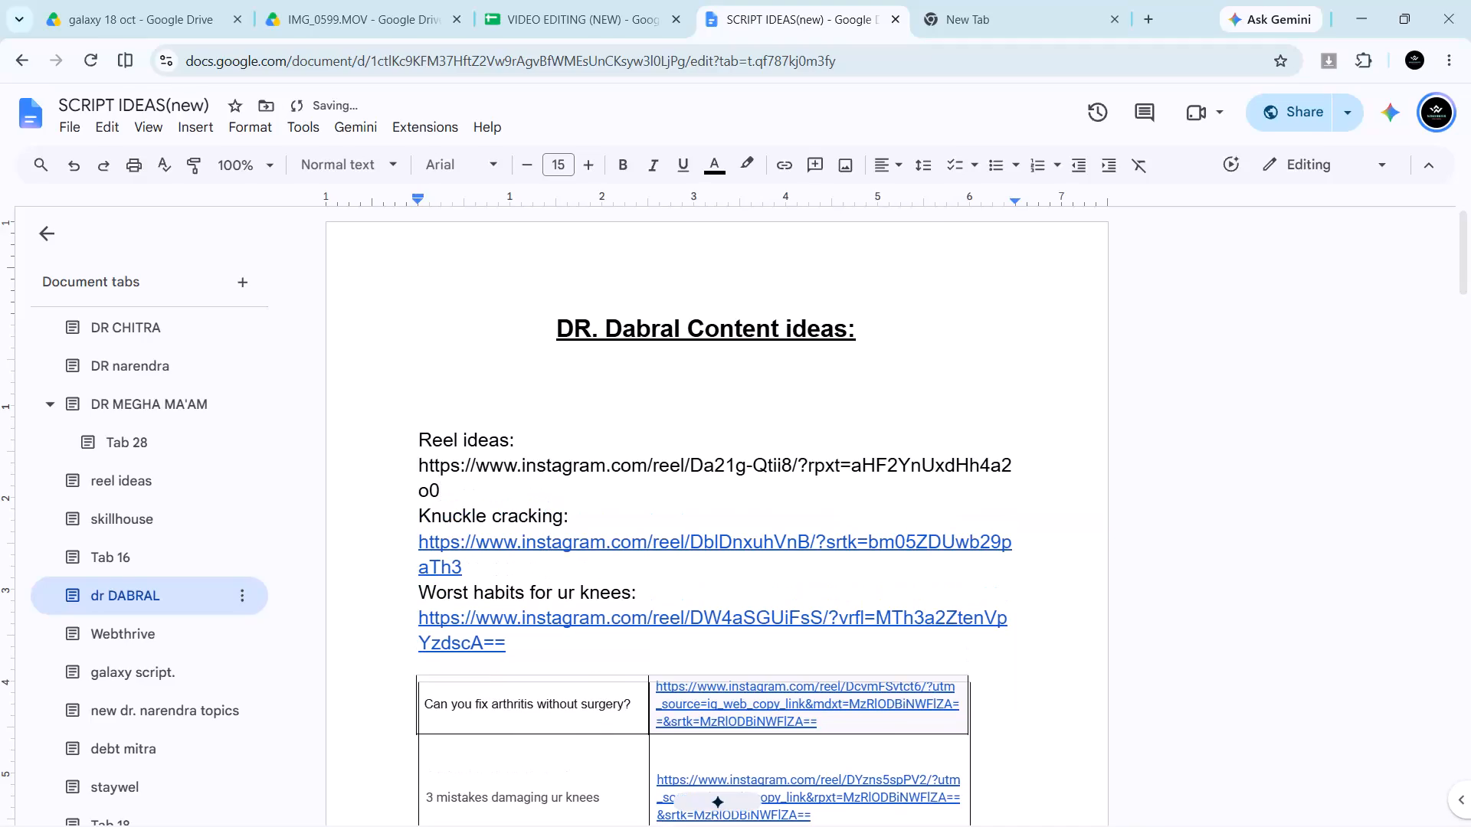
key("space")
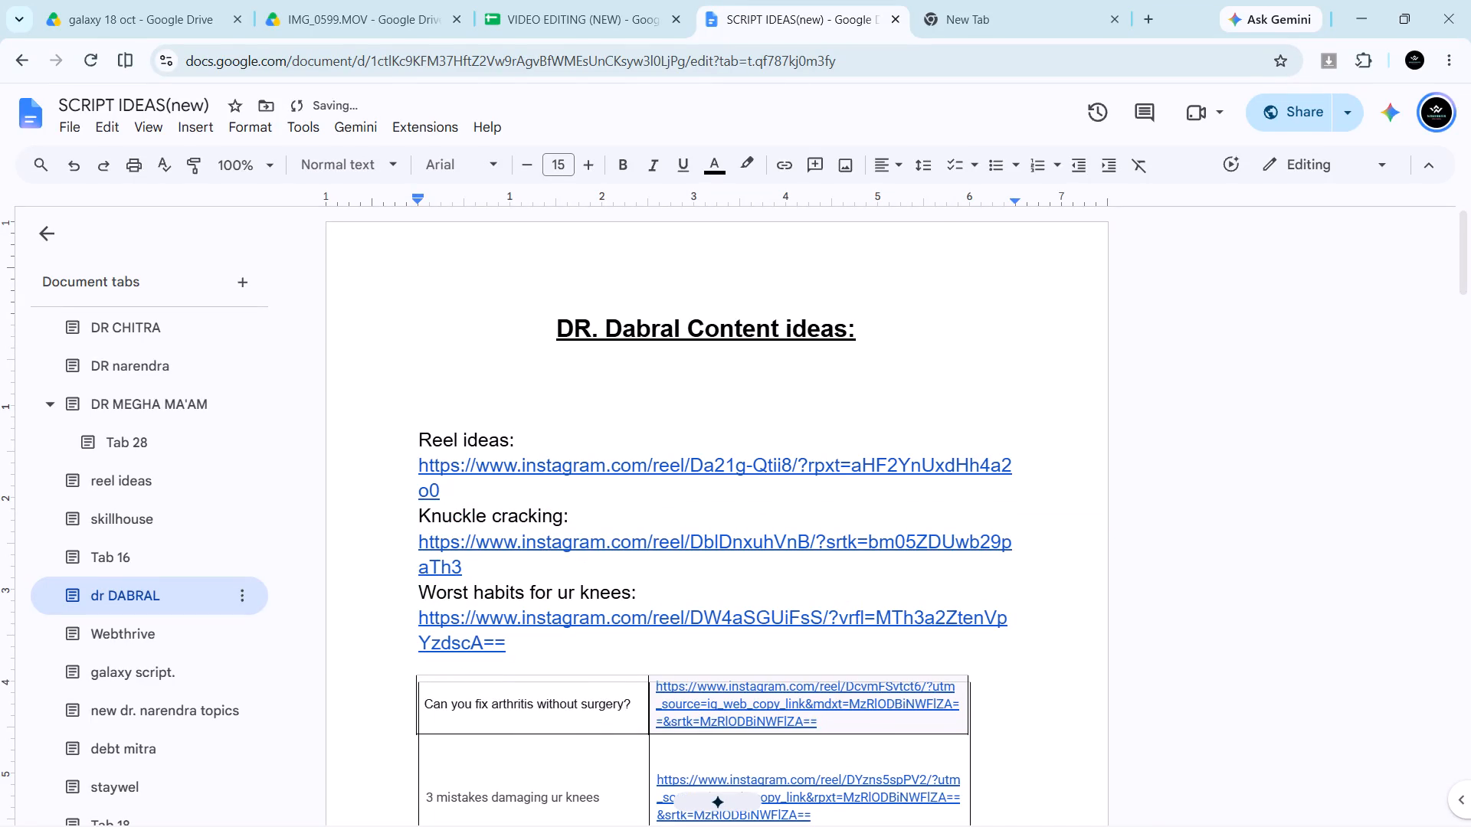
Add the heading "osteoporosis:" on its own line directly above the Da21g-Qtii8 reel link.
left_click(592, 442)
key("Return")
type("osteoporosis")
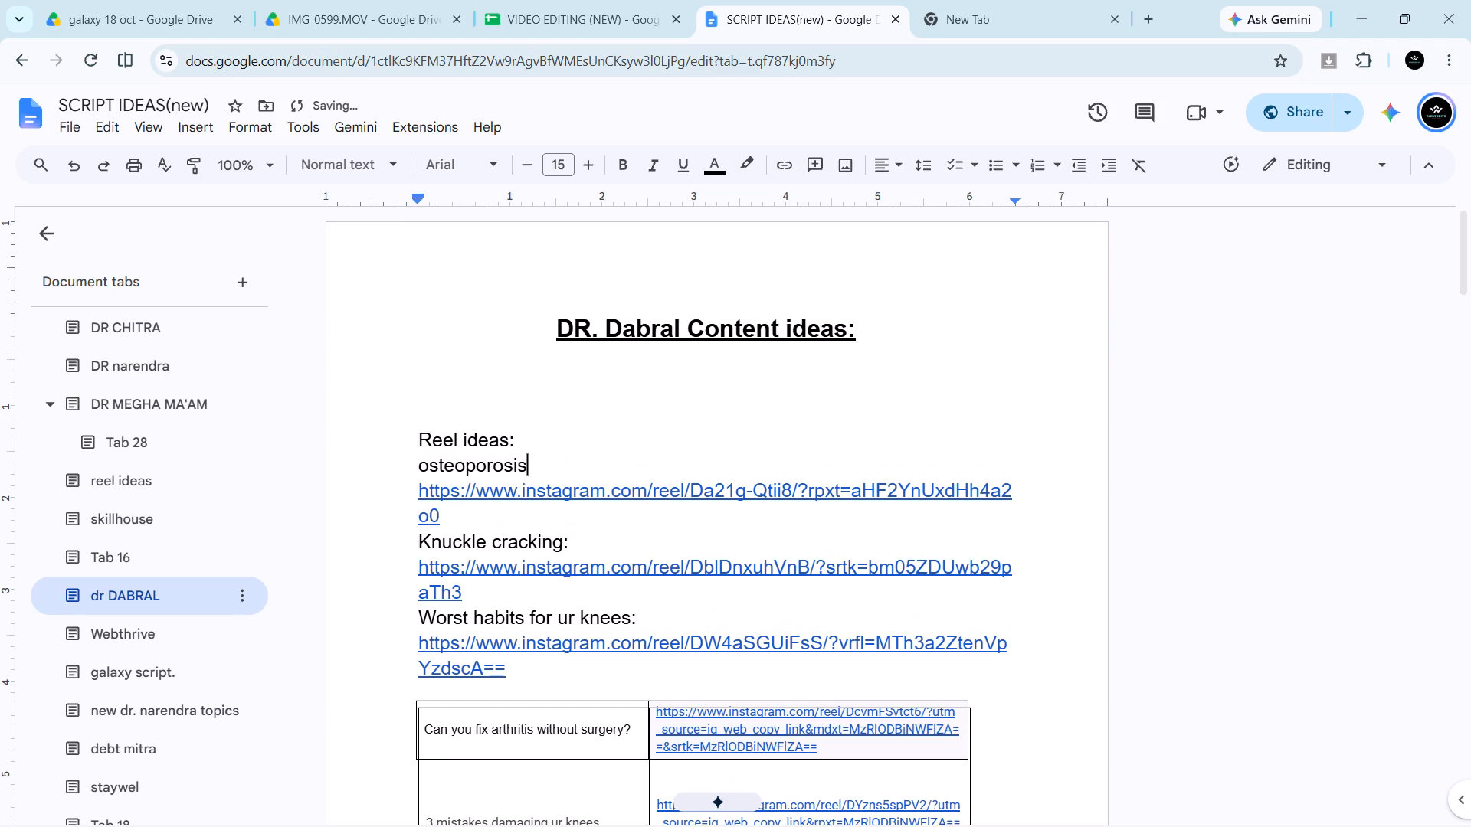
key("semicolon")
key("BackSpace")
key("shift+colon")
left_click(658, 469)
Insert an empty line between "Reel ideas:" and the "osteoporosis:" heading.
left_click(601, 440)
key("Return")
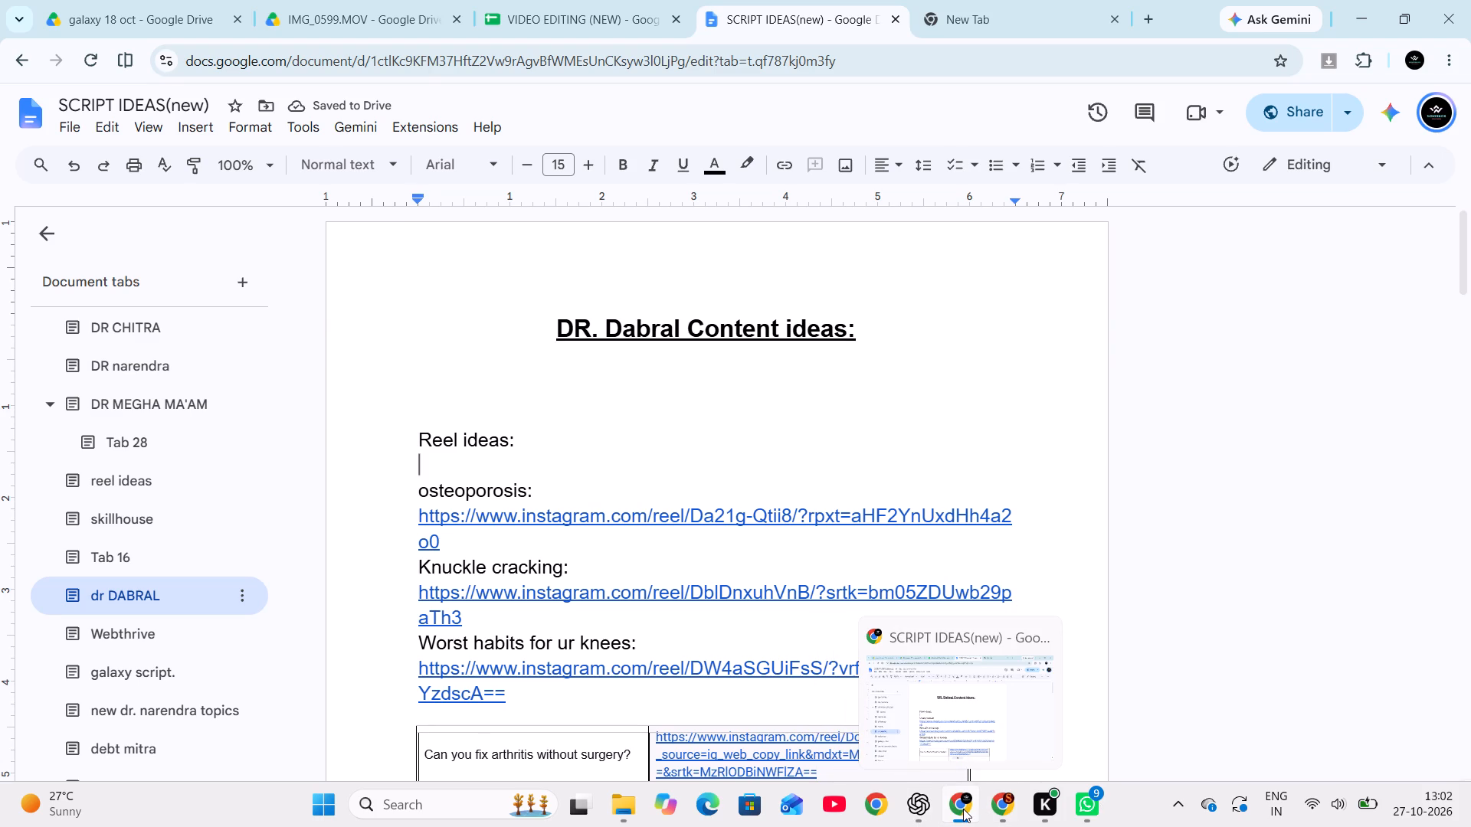
left_click(986, 714)
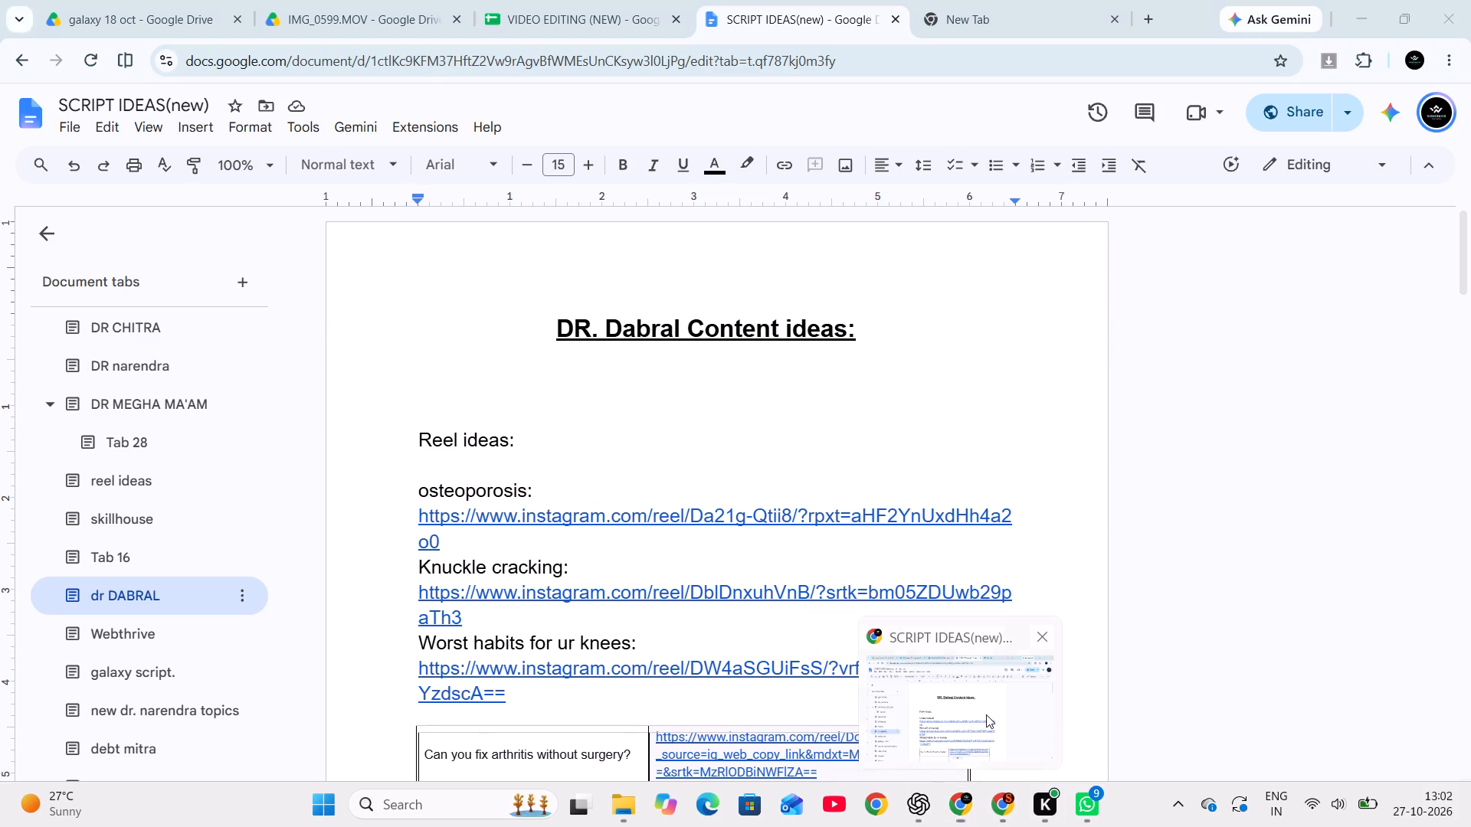
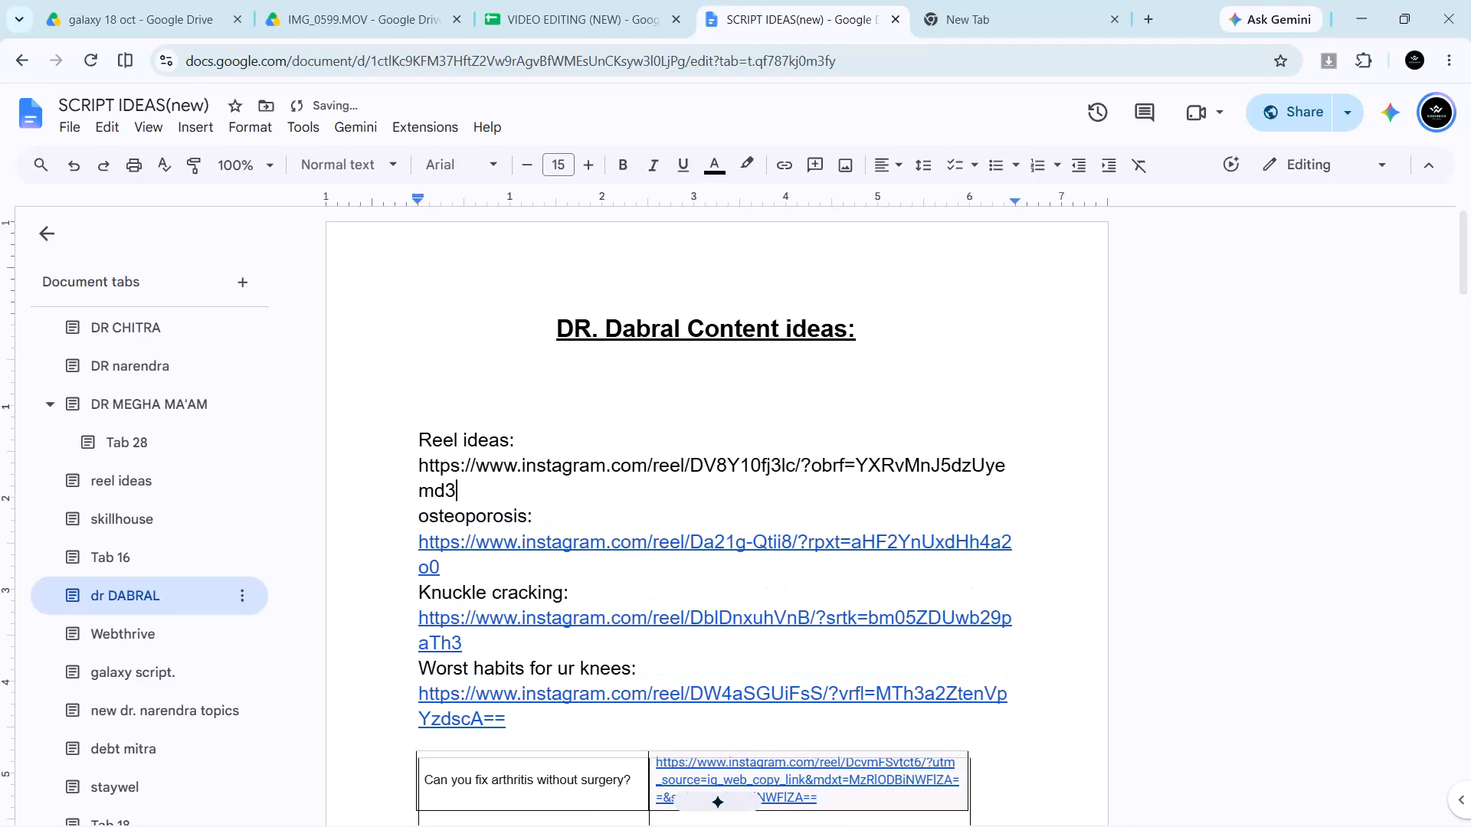
Make the pasted Instagram reel link (DV8Y10fj3lc) above "osteoporosis:" a hyperlink, leaving no empty line after it.
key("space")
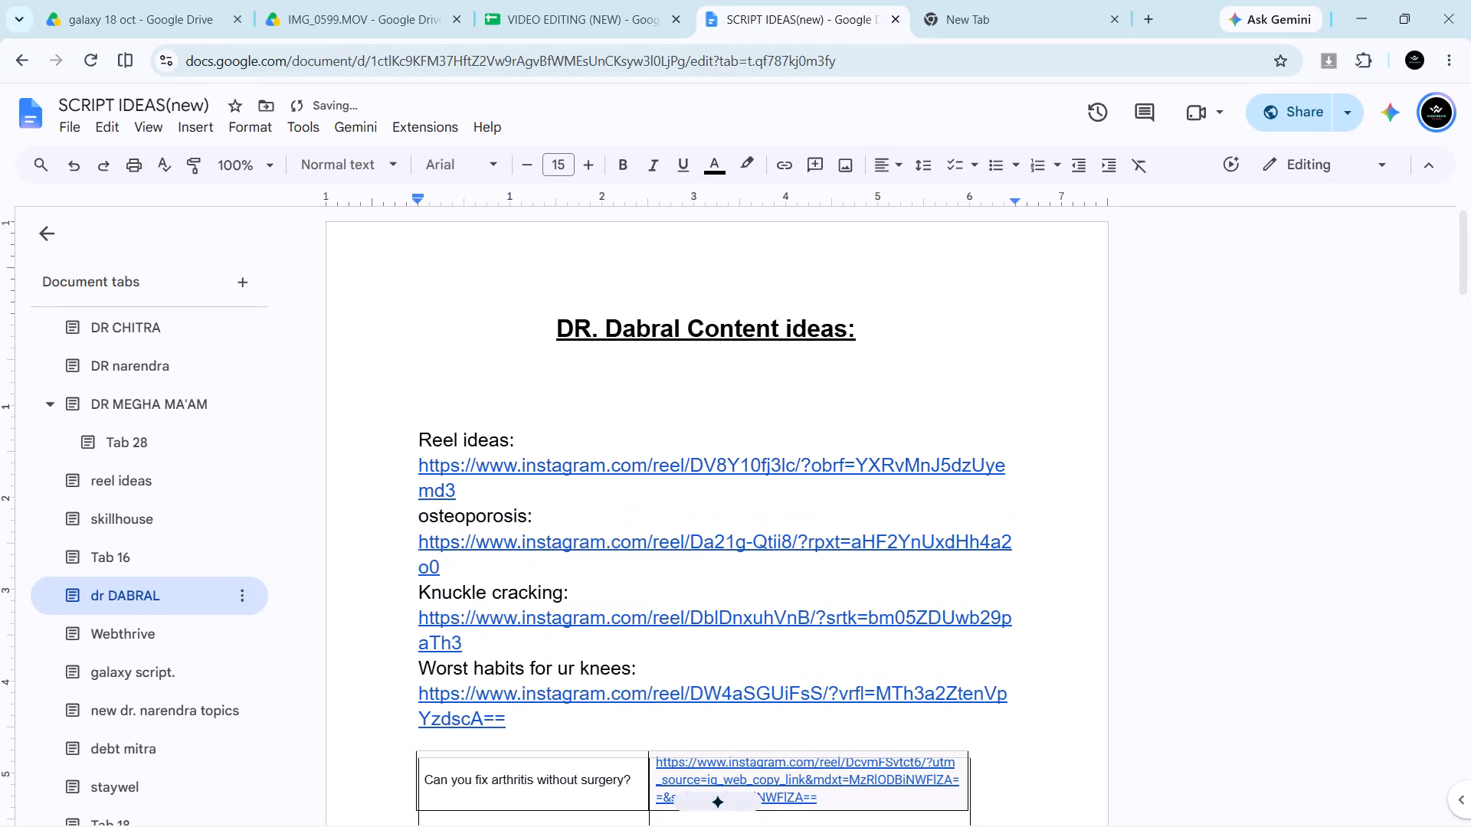
key("Return")
key("BackSpace")
Add the heading "ACL ligament tear:" on its own line between "Reel ideas:" and the DV8Y10fj3lc reel link.
left_click(606, 445)
key("Return")
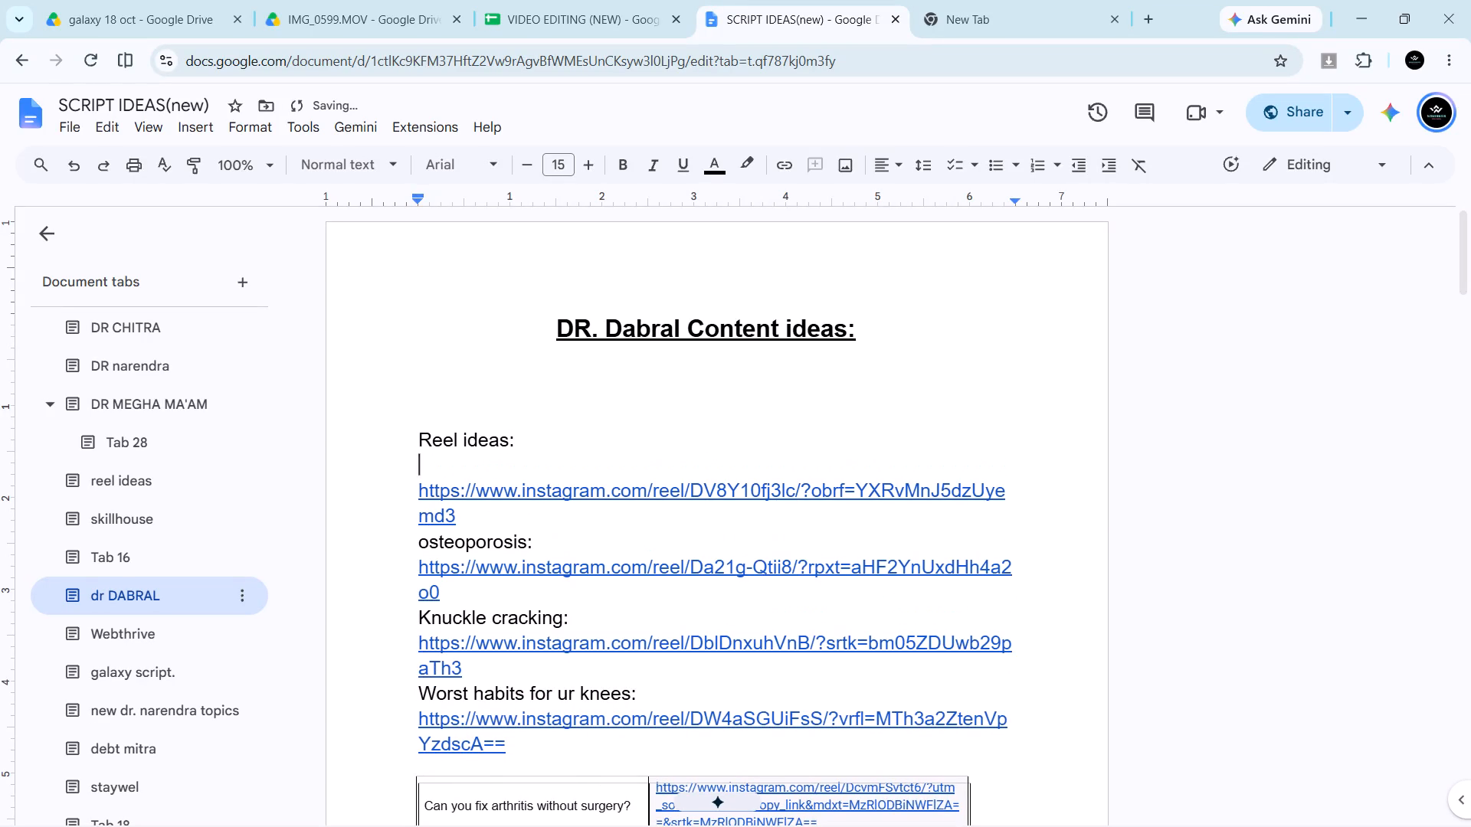
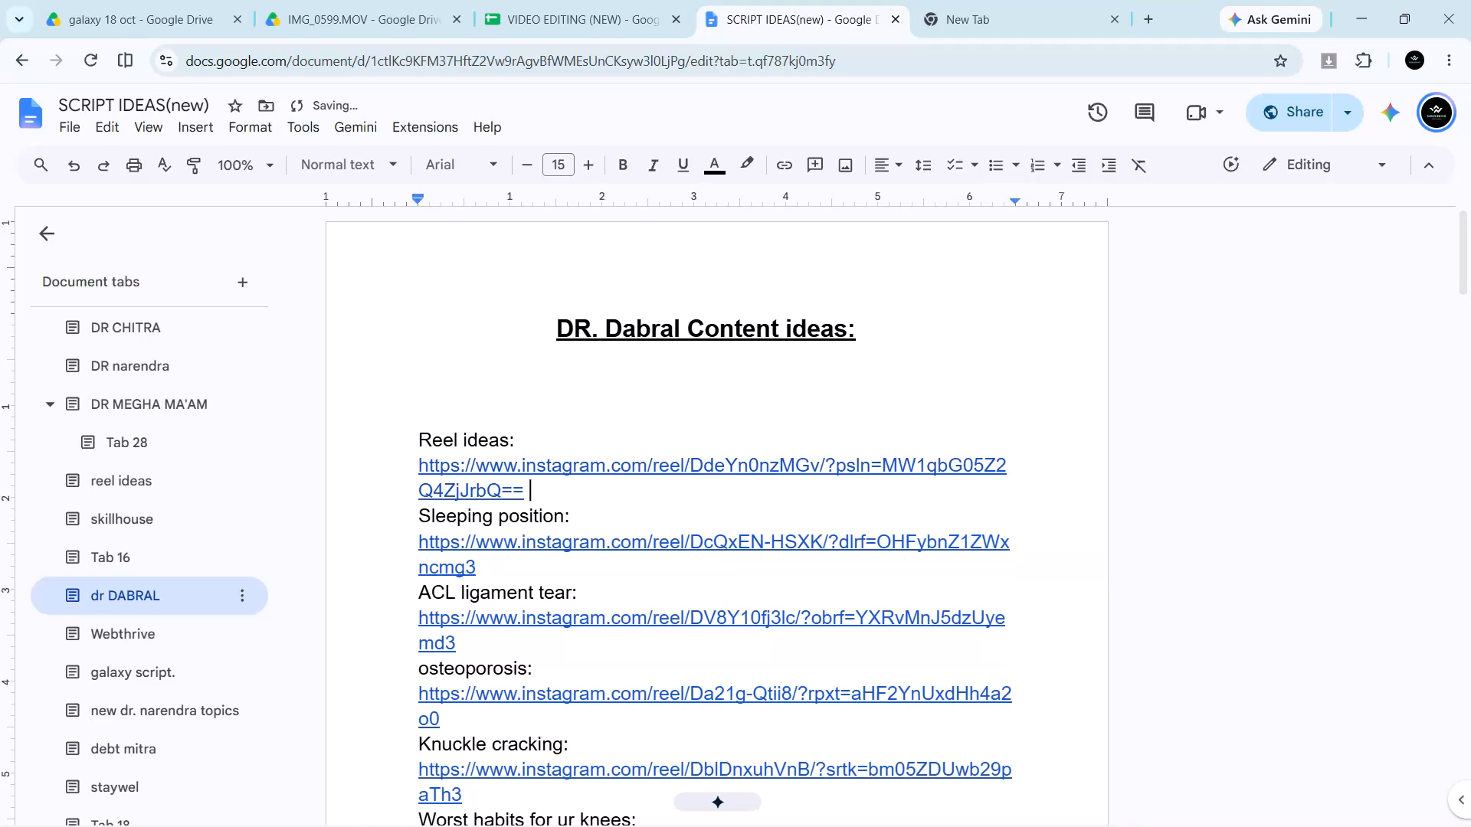
Add the heading "4 common orthopedic problems:" on its own line directly above the DdeYn0nzMGv reel link.
left_click(585, 447)
key("Return")
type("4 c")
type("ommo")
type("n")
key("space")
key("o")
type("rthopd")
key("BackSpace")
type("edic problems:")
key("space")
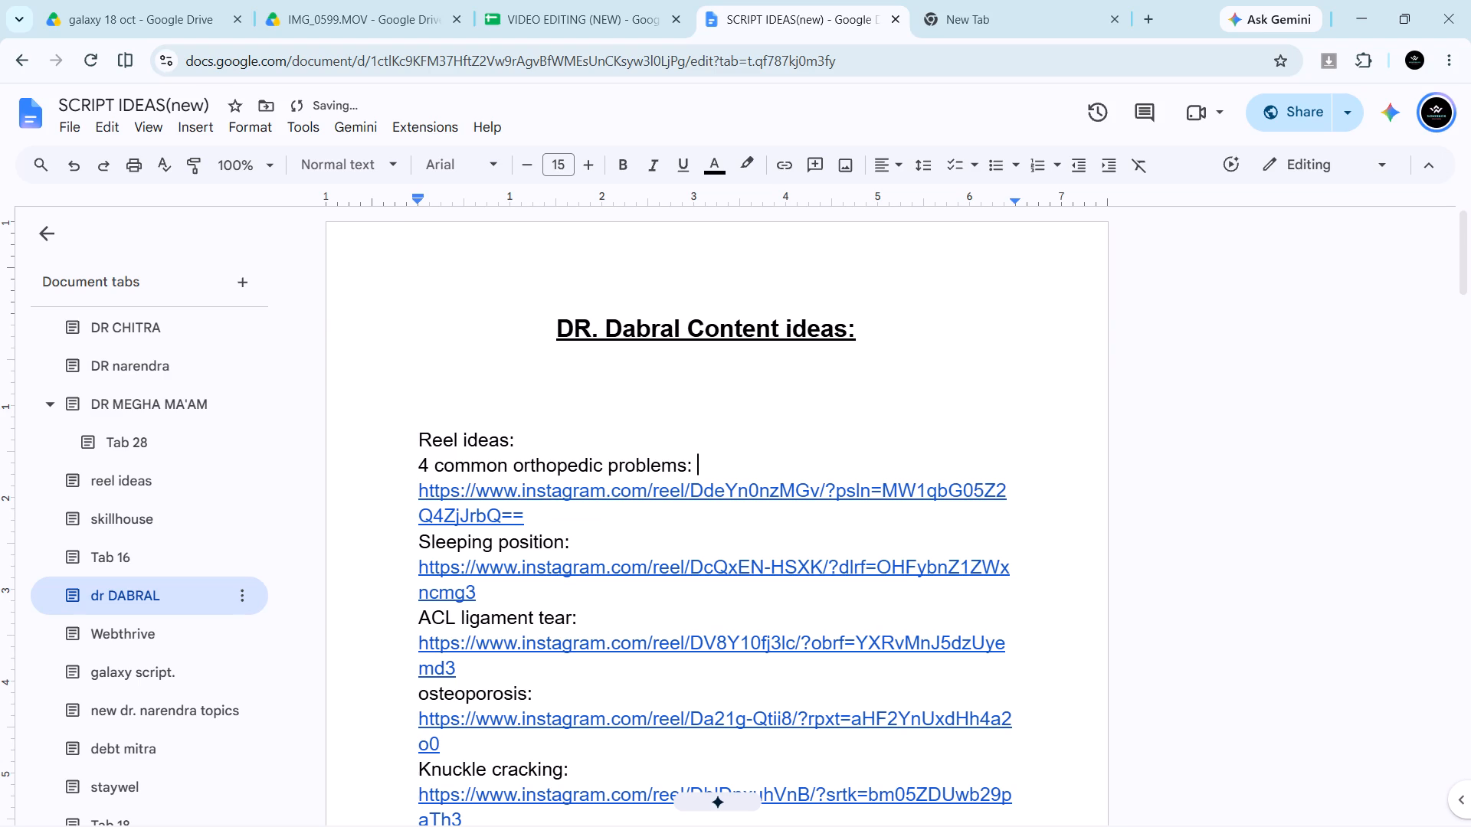
Insert an empty line below "Reel ideas:" and another between the DW4aSGUiFsS reel link and the first table.
left_click(523, 439)
key("Return")
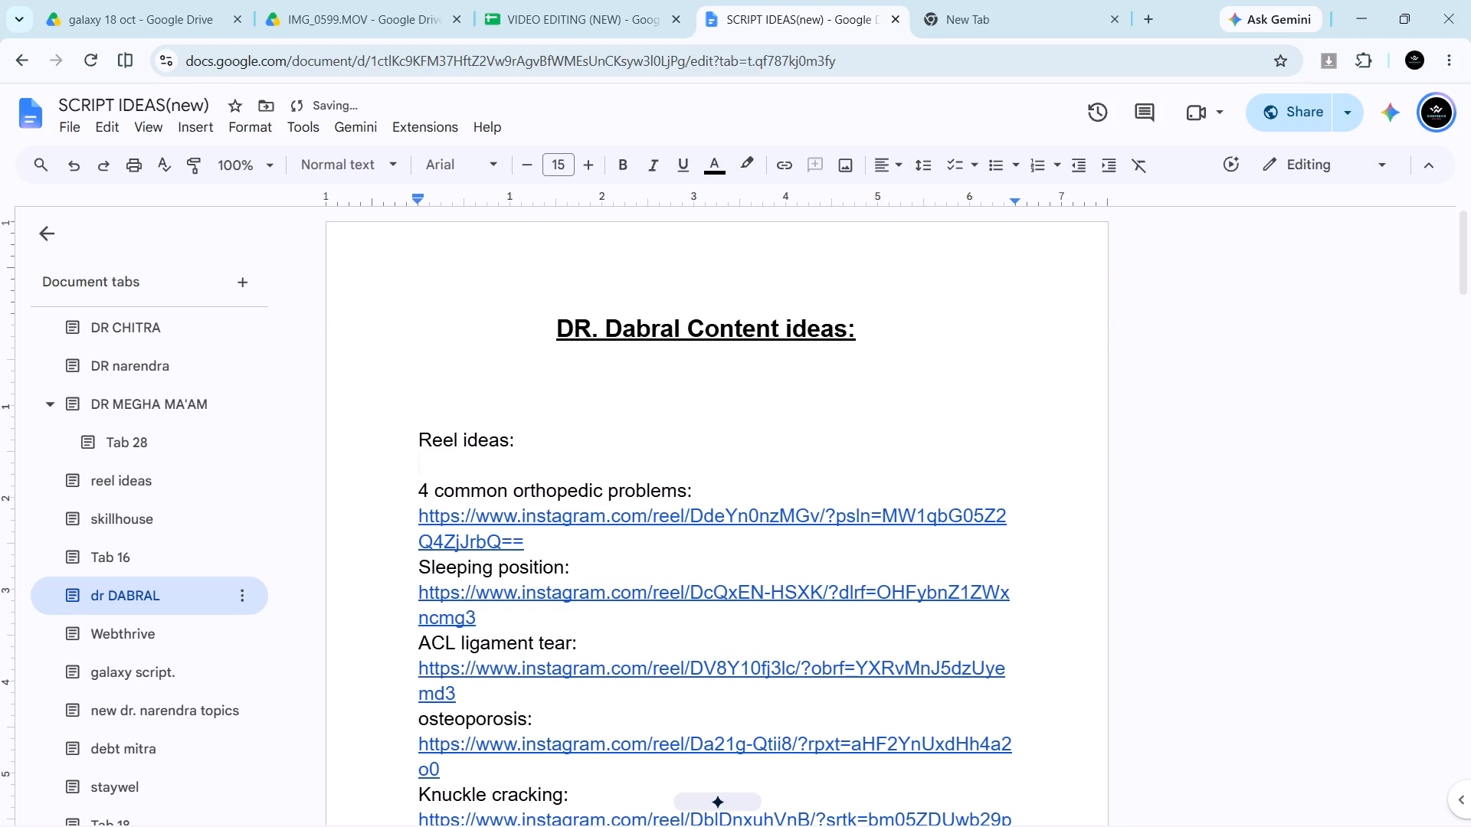
scroll(640, 476, "down", 3)
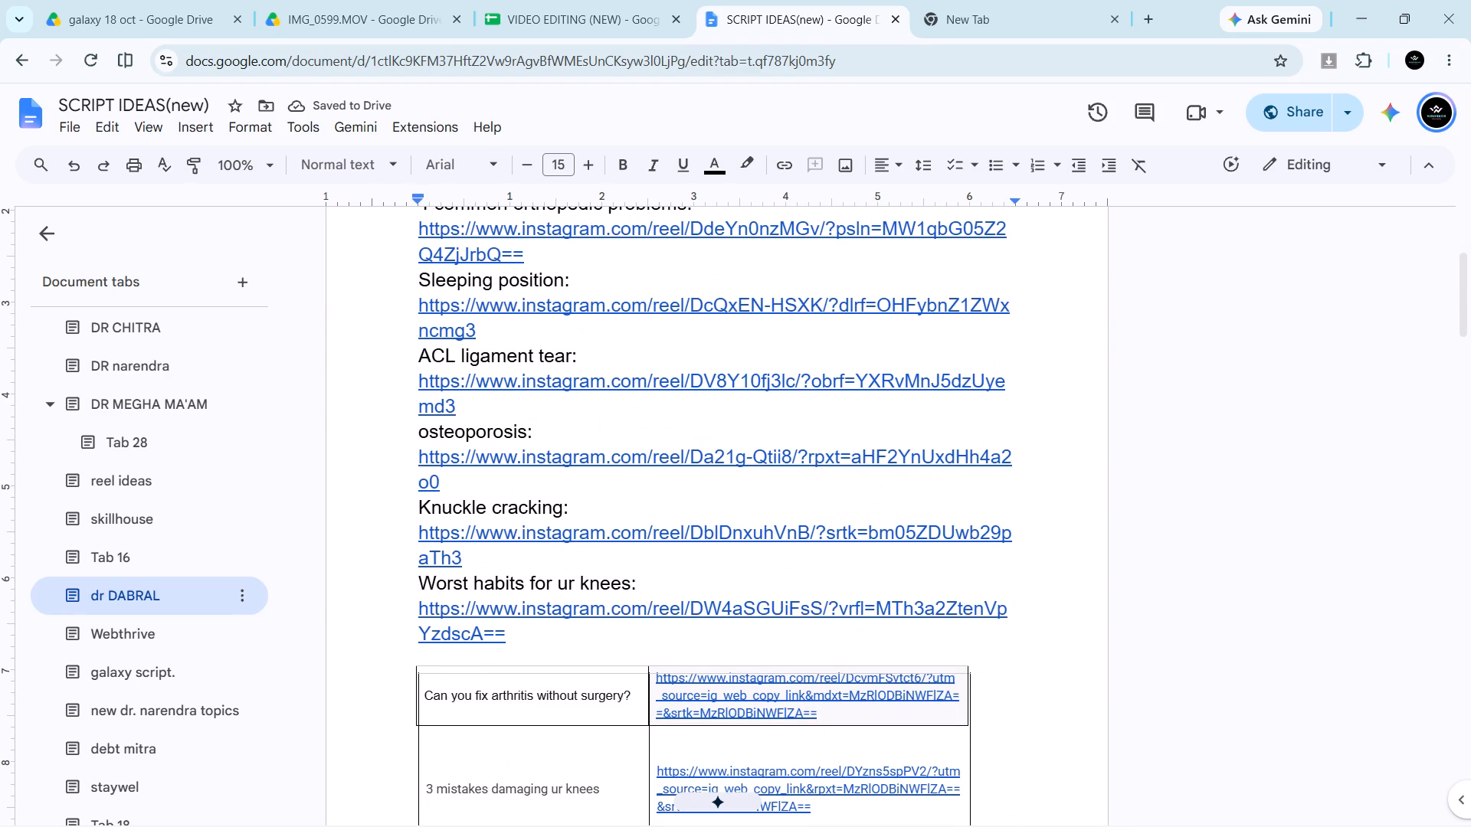
left_click(670, 641)
key("Return")
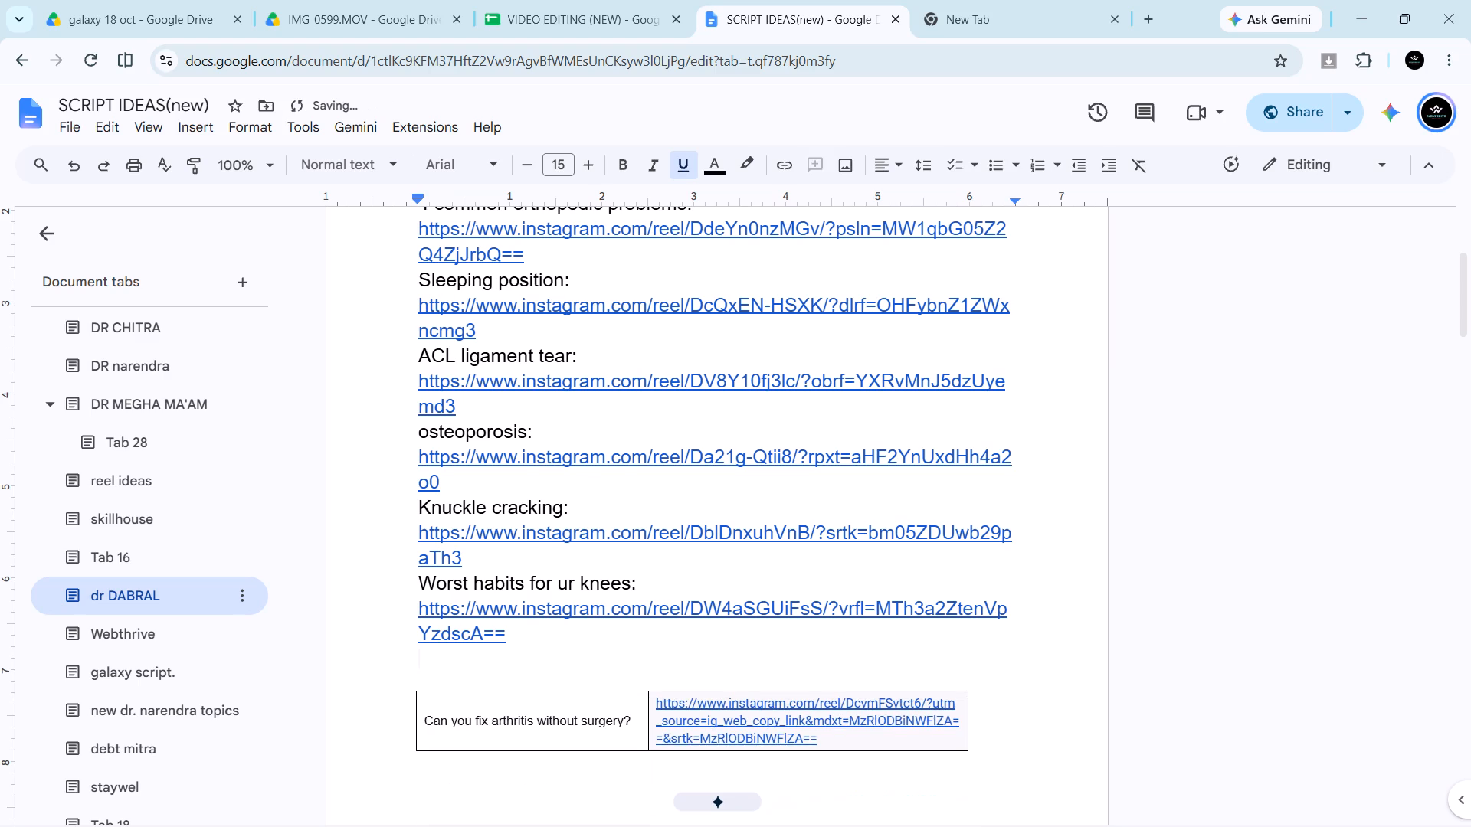
Look through the rest of the Dr. Dabral page, from the reel tables to the Rehabilitation Centre section.
scroll(699, 612, "down", 13)
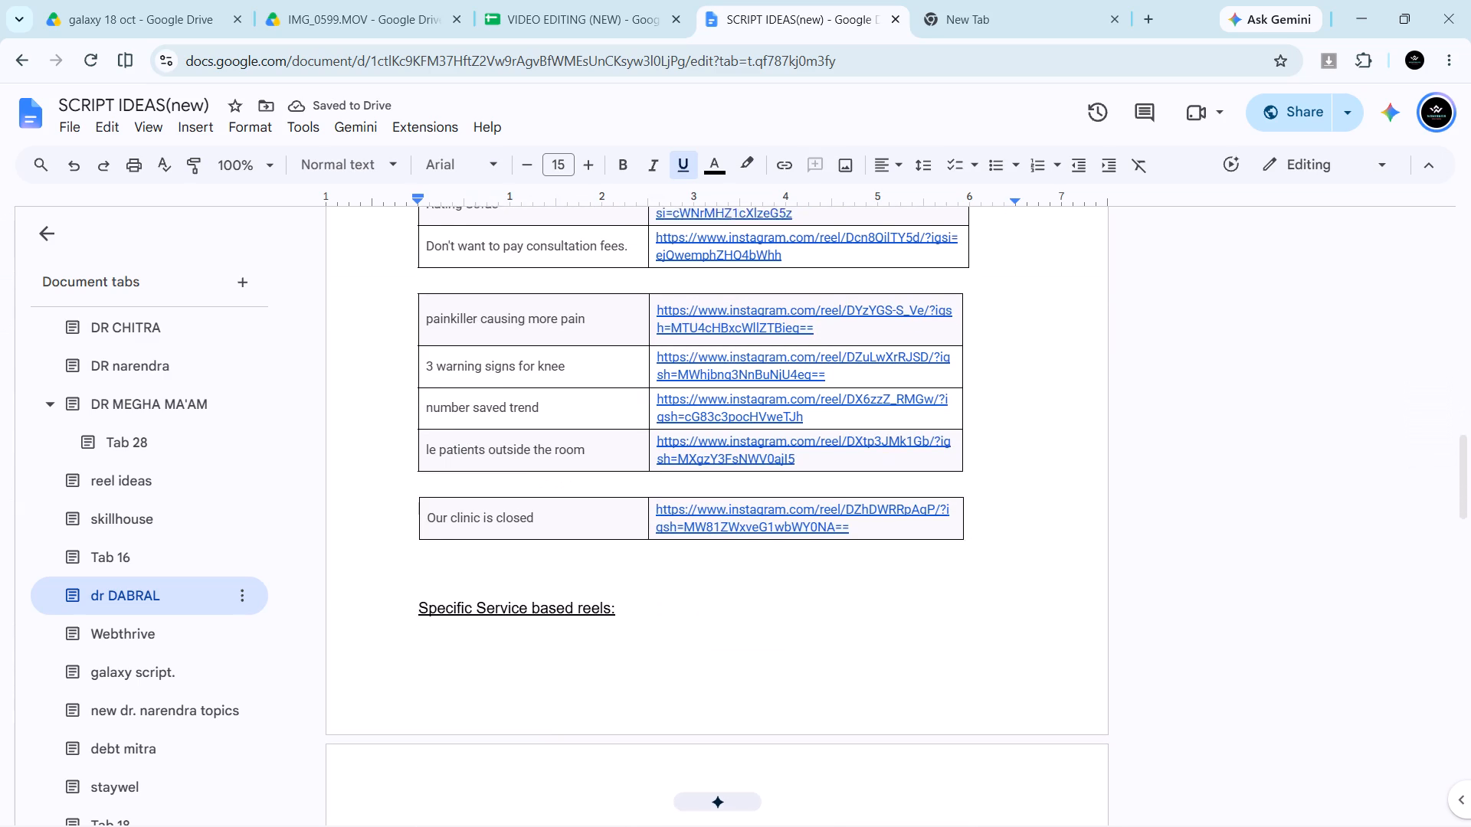
scroll(673, 612, "down", 10)
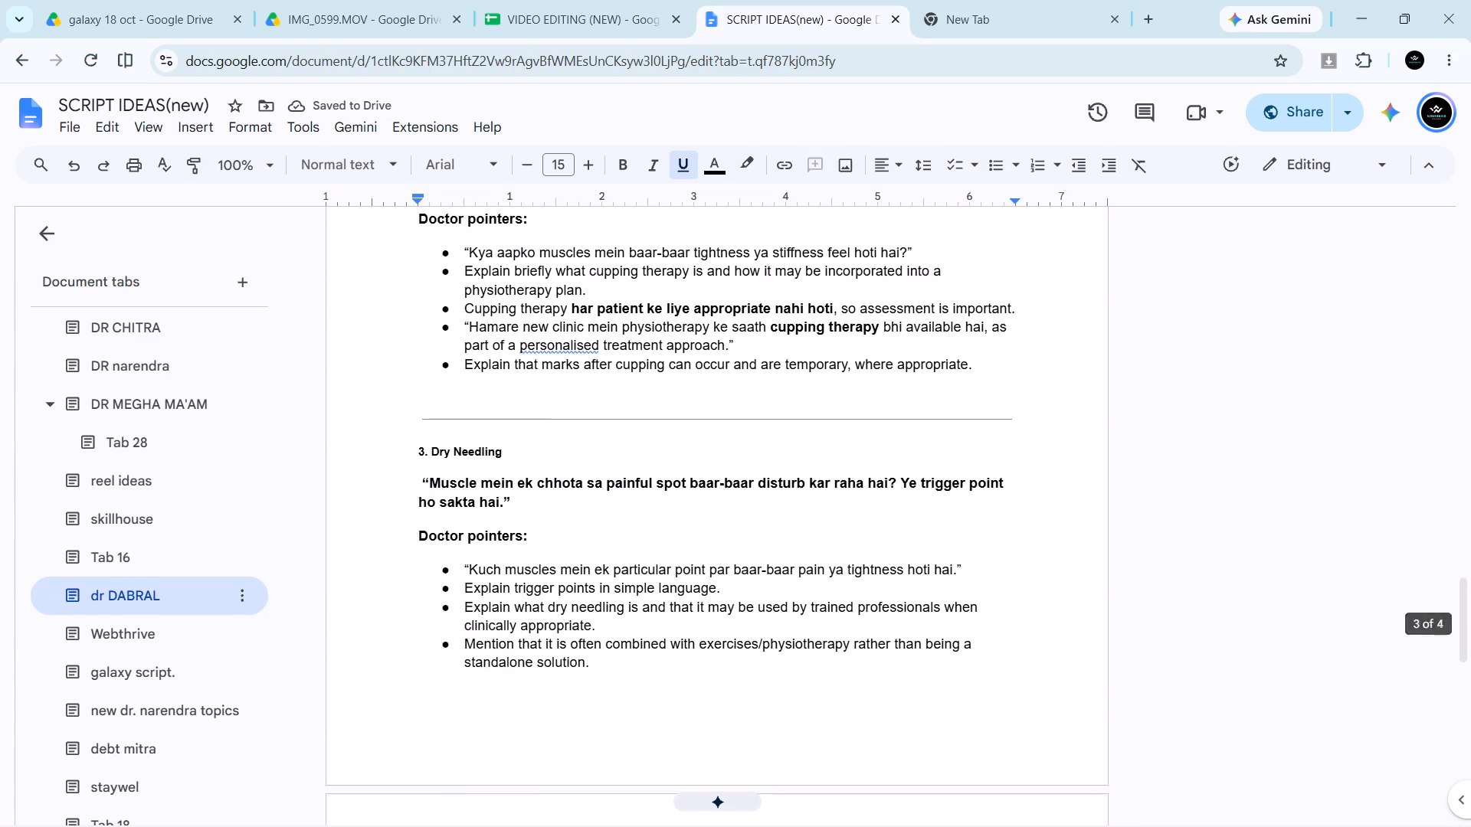
scroll(672, 606, "down", 14)
scroll(672, 607, "up", 4)
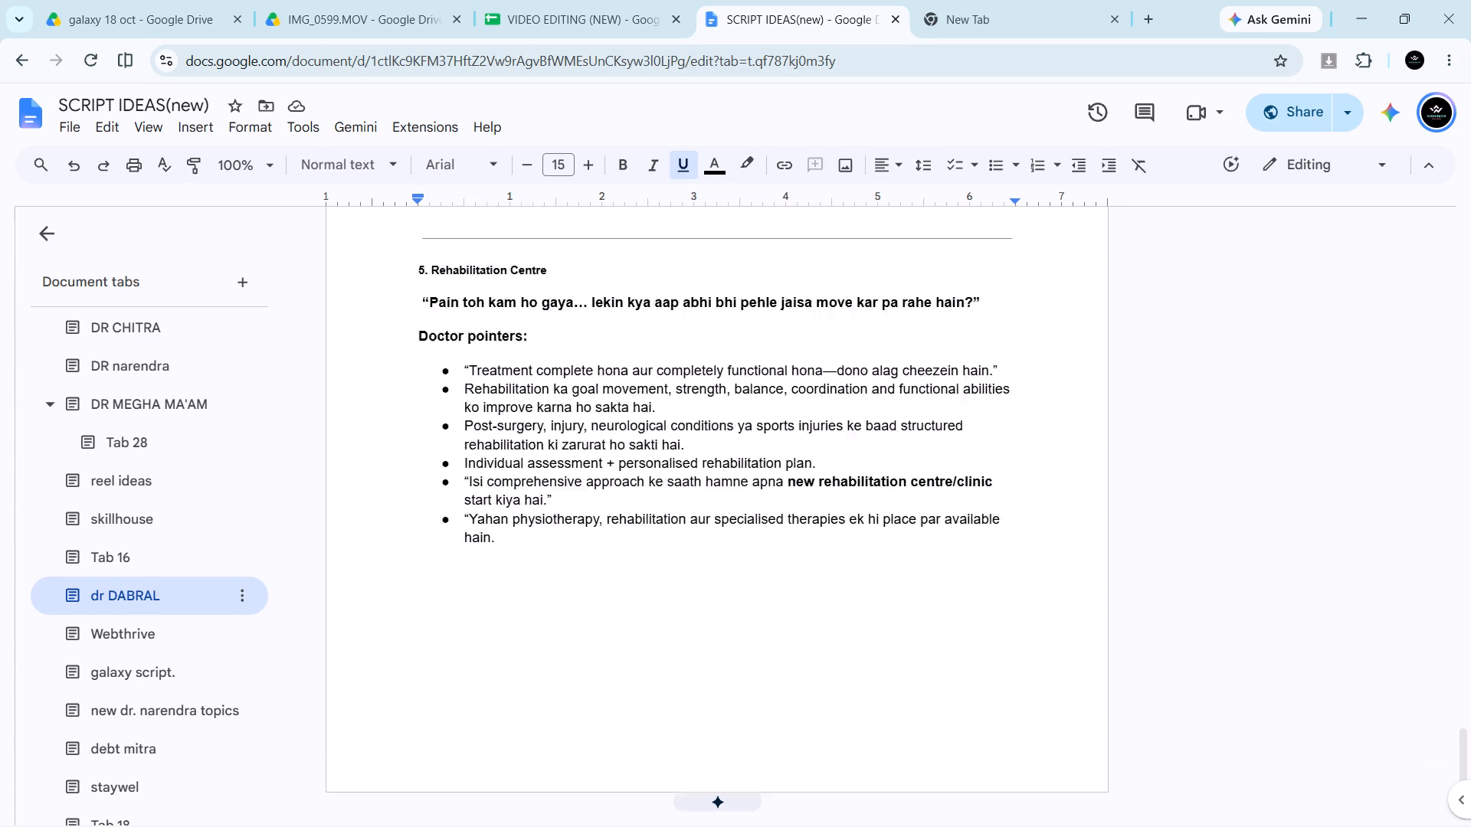
scroll(672, 590, "up", 19)
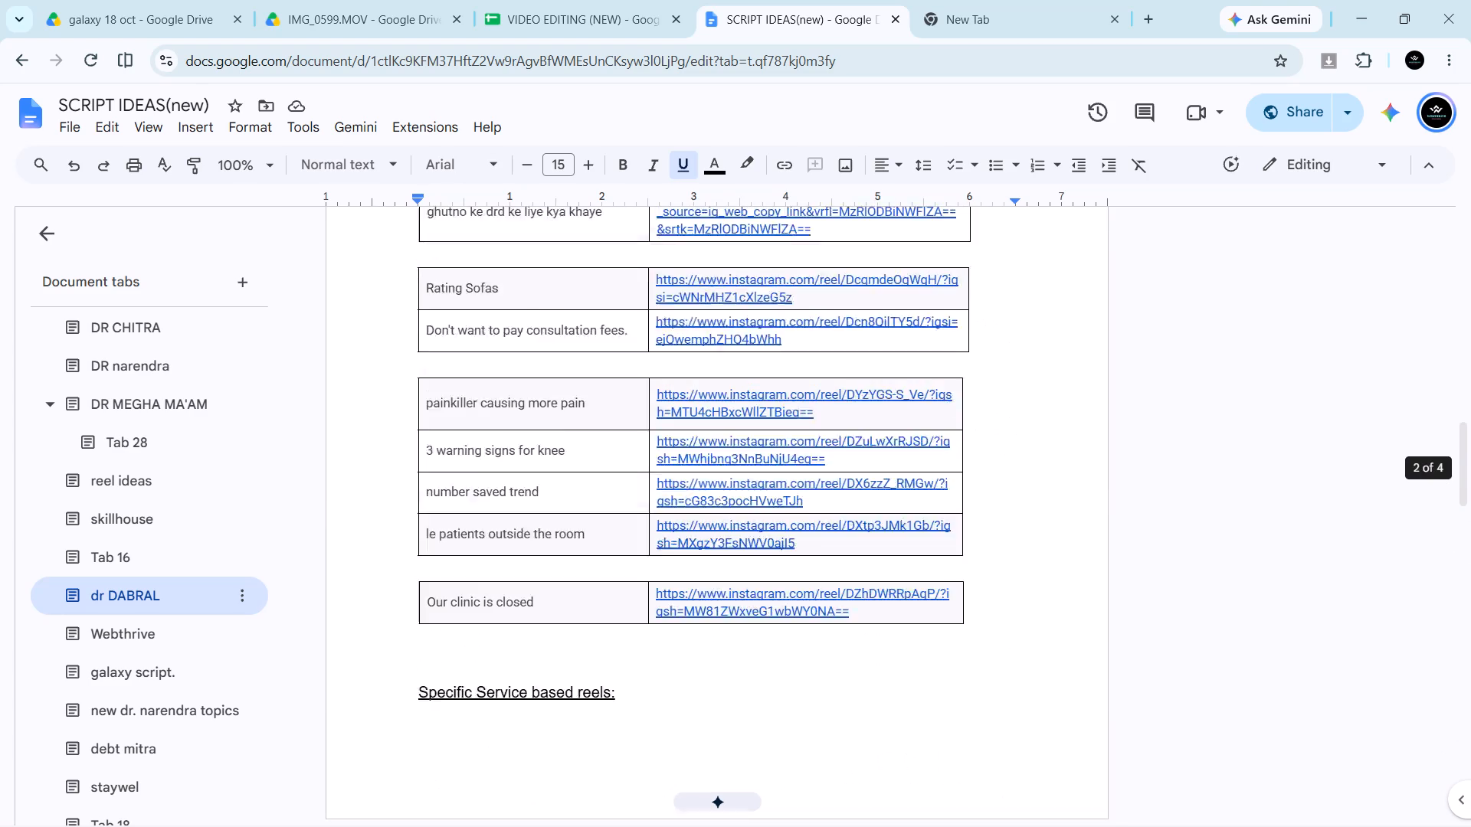
scroll(672, 577, "up", 18)
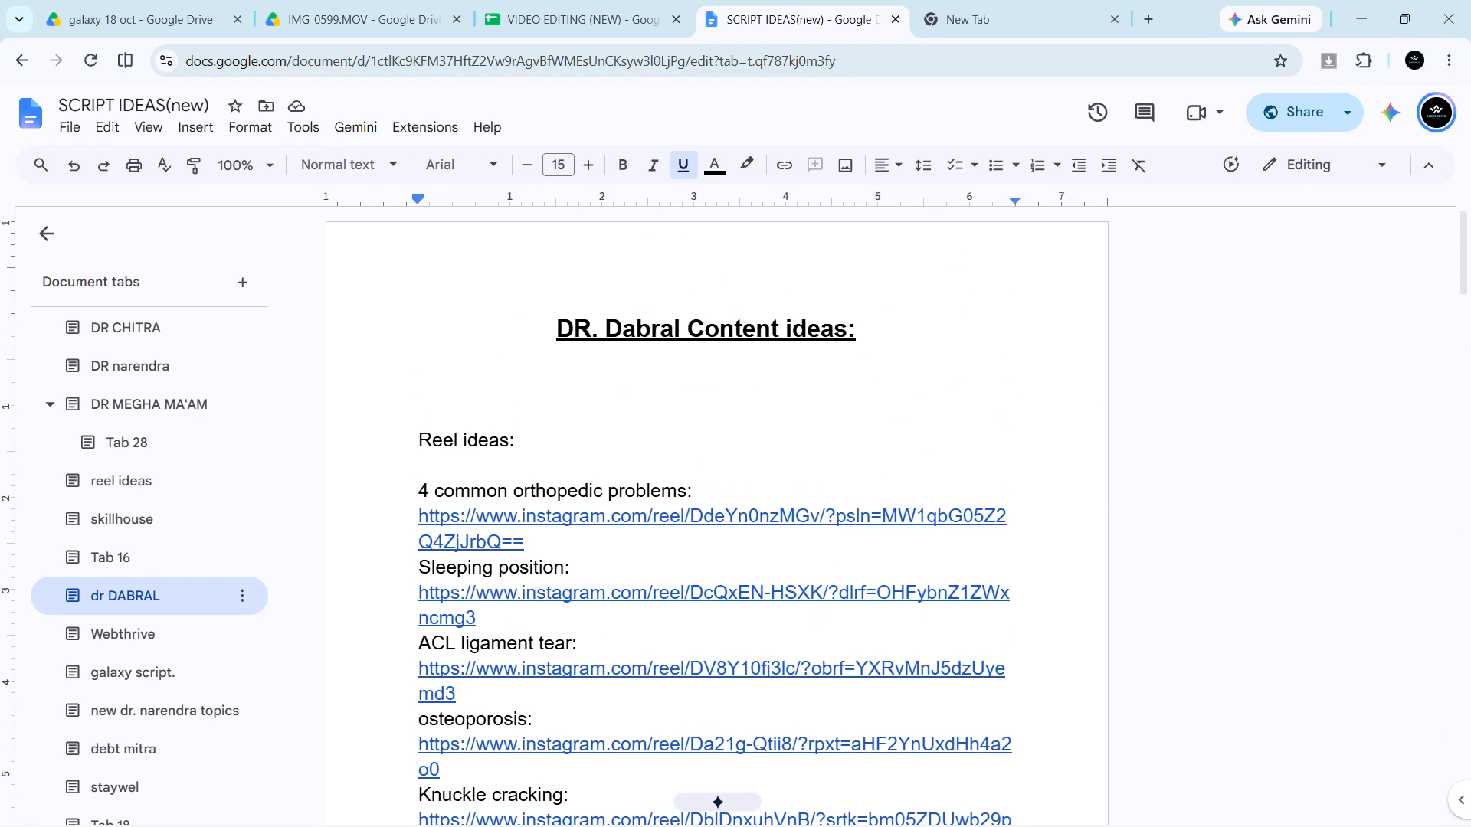
Set the font size to 11 for all new topic headings and reel links between "Reel ideas:" and the first table.
left_click_drag(402, 471, 620, 717)
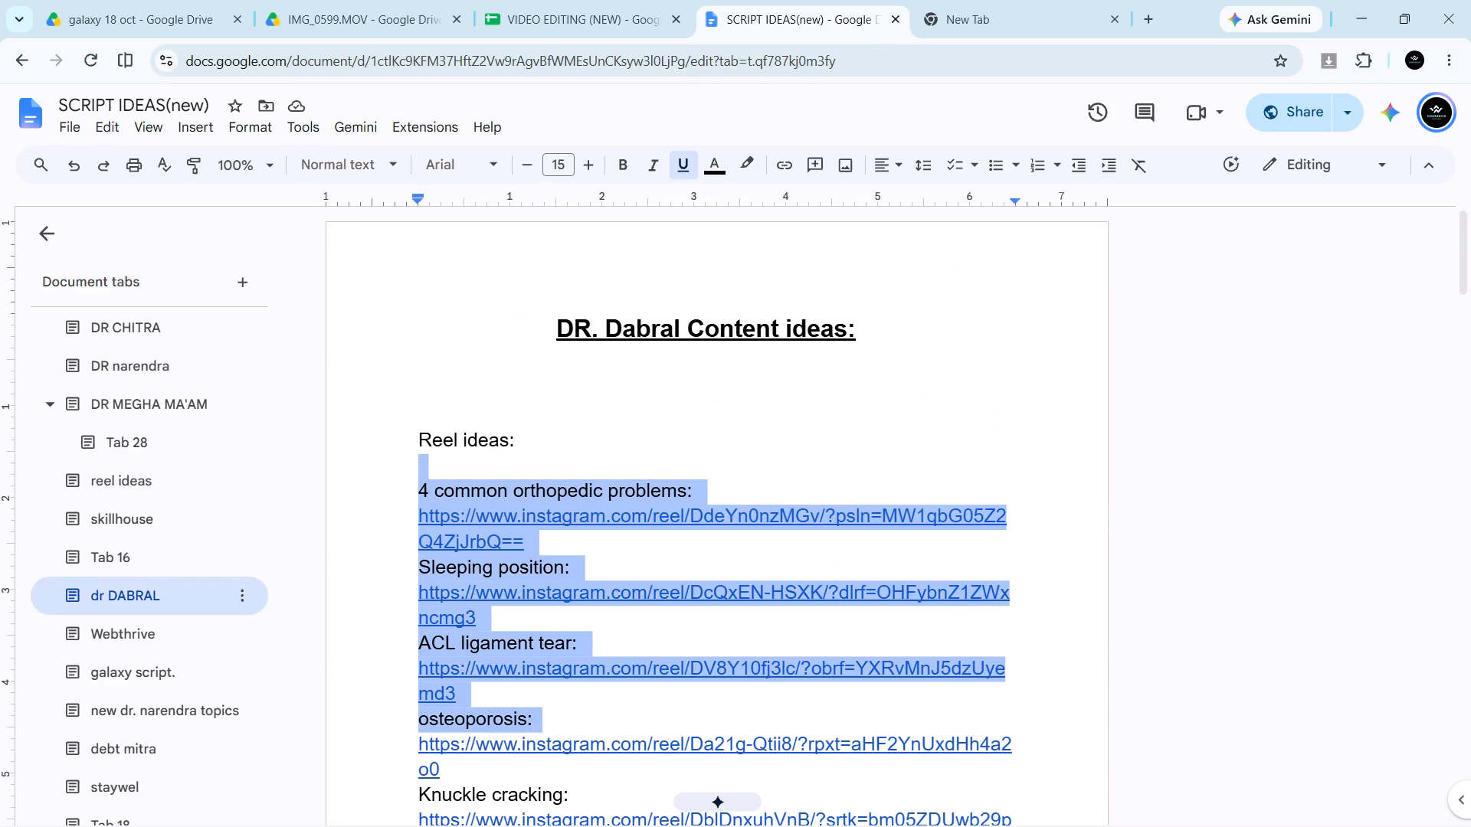
left_click_drag(620, 717, 633, 698)
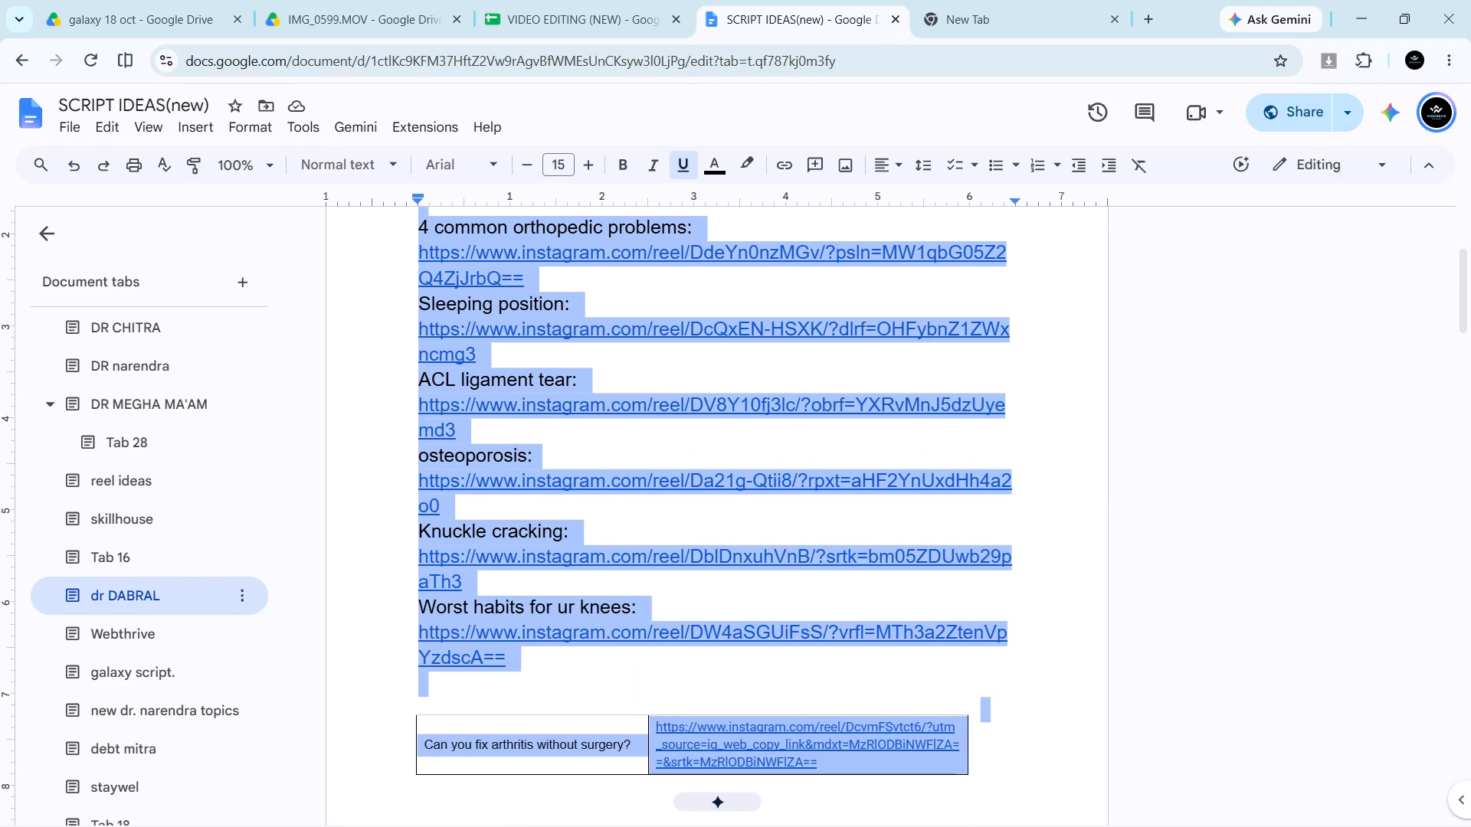
left_click_drag(633, 698, 626, 672)
triple_click(518, 160)
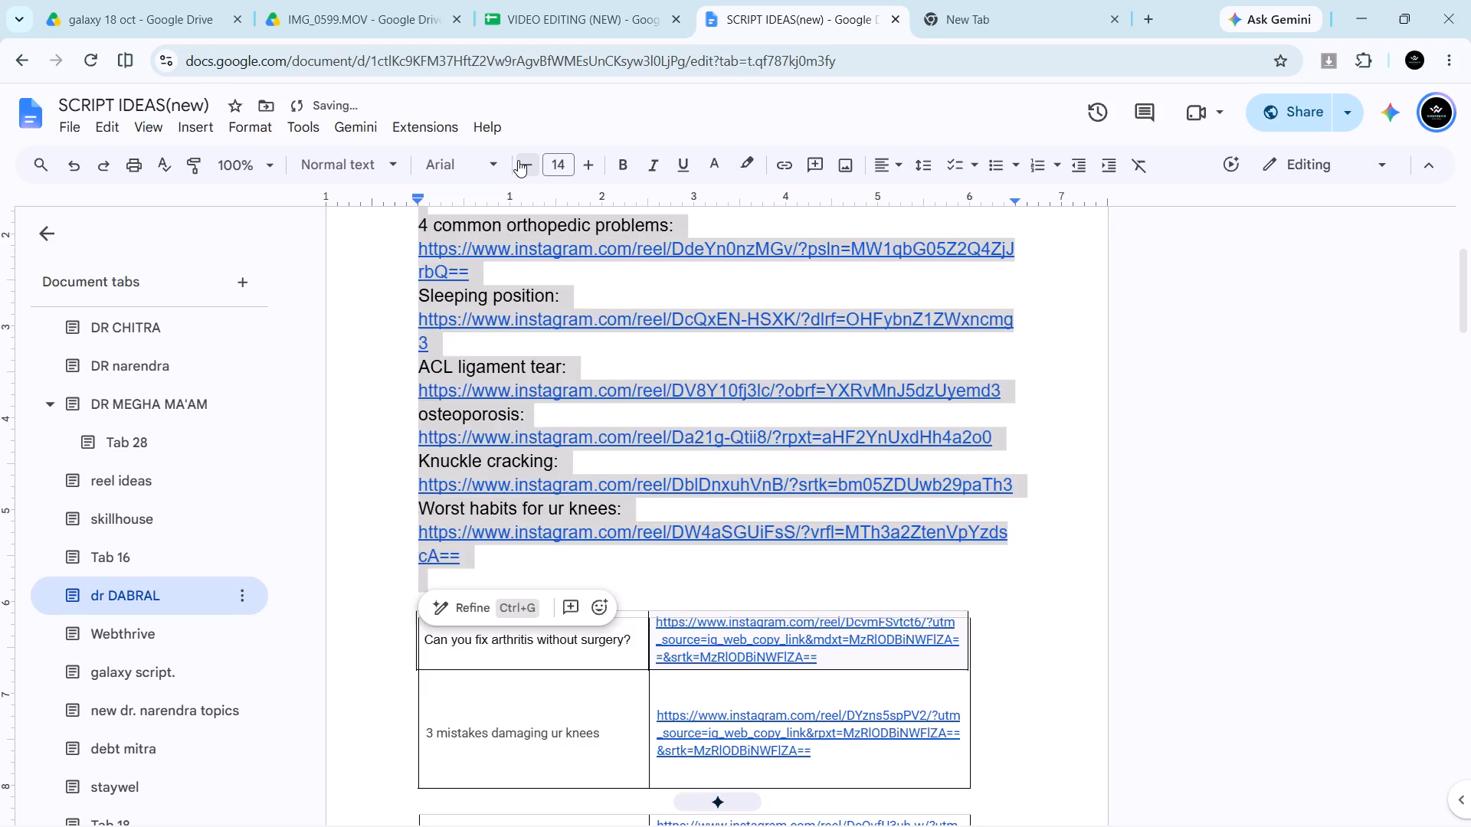
left_click(518, 160)
left_click(1015, 393)
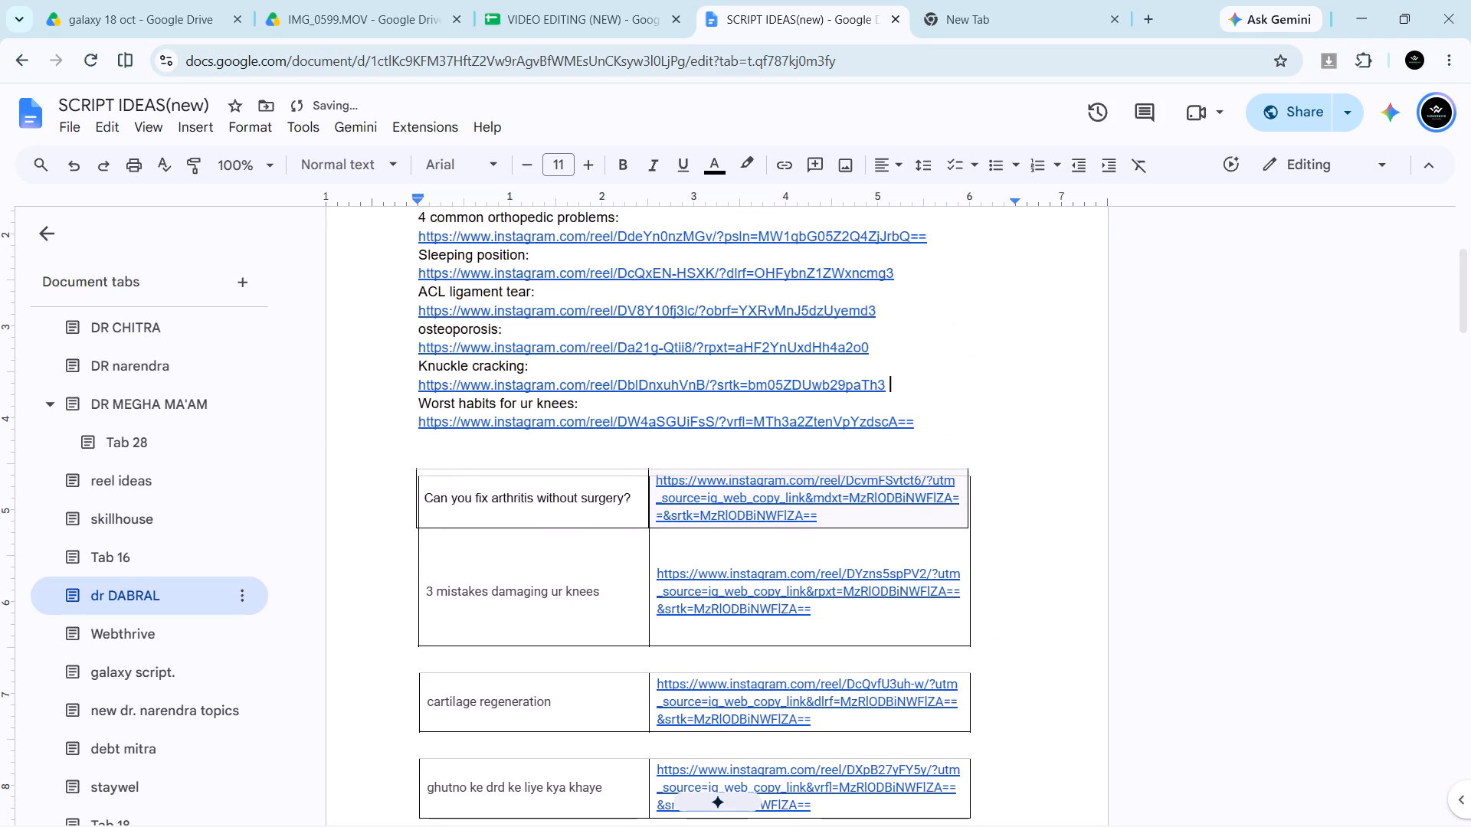
Select the reel tables from "Our clinic is closed" up to "Can you fix arthritis without surgery?" and bring up the editing options for them.
scroll(1012, 420, "up", 2)
scroll(1012, 420, "down", 6)
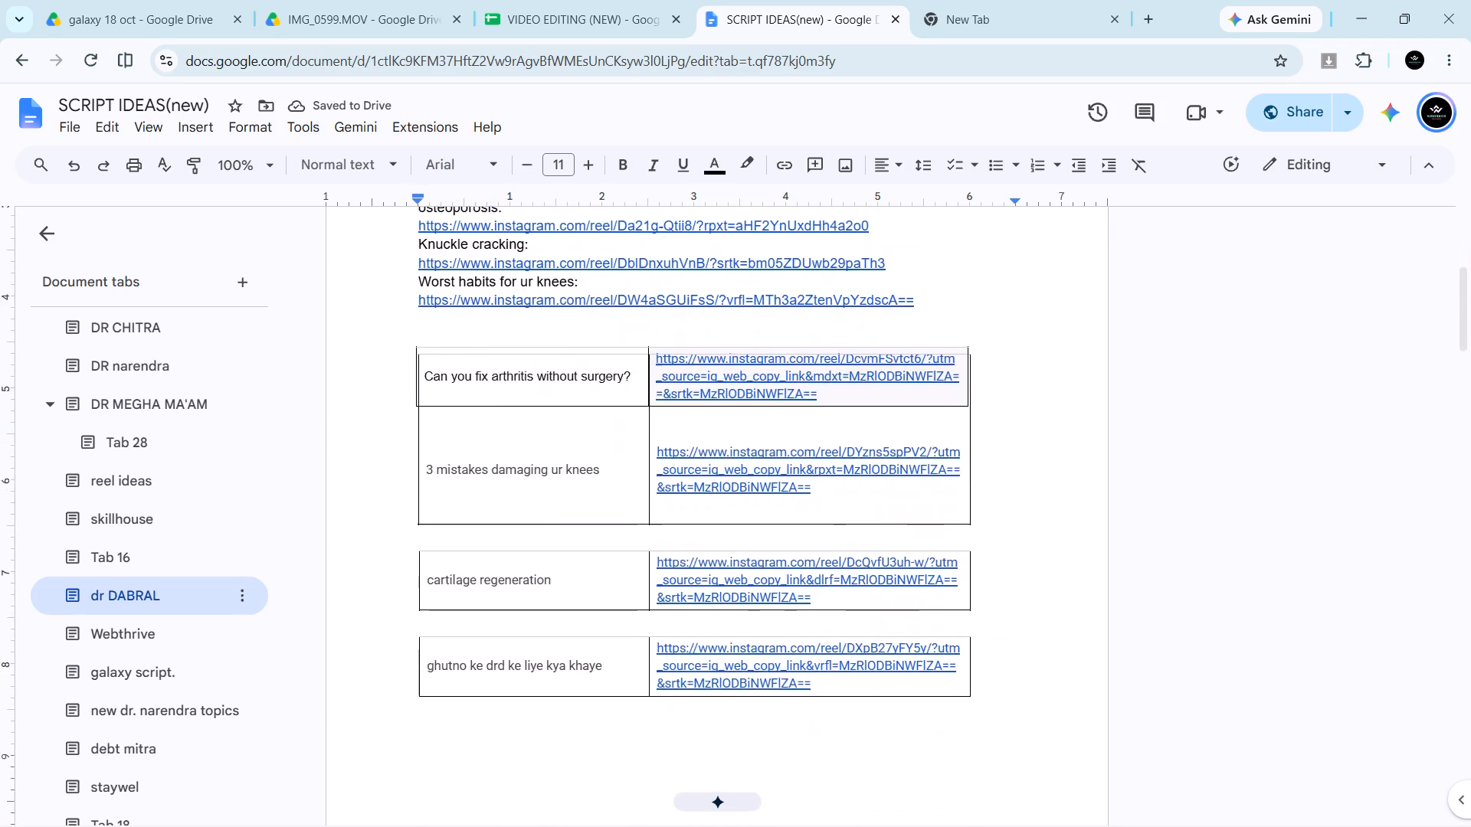
scroll(1012, 420, "down", 9)
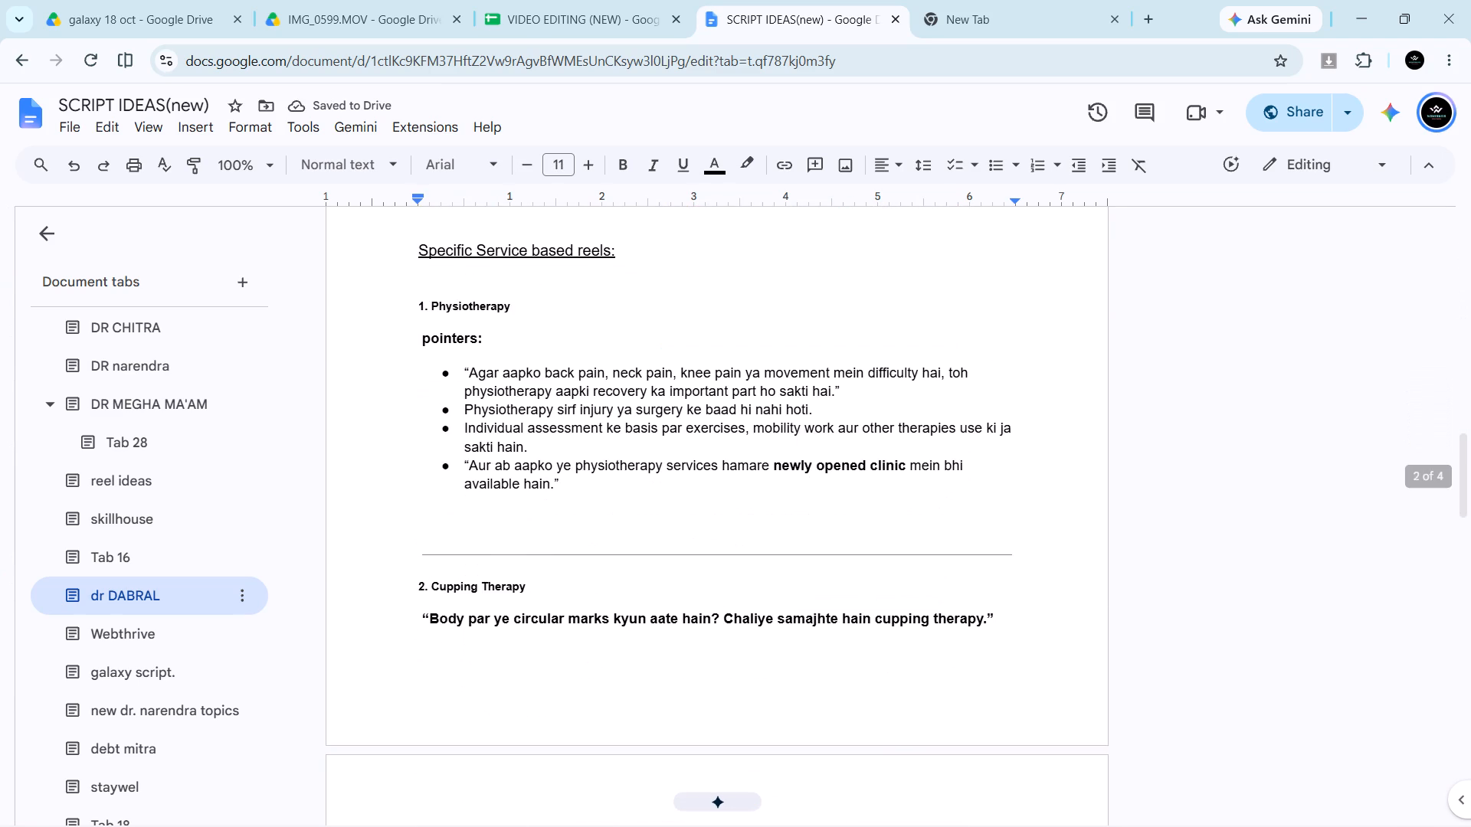
scroll(1012, 420, "up", 5)
left_click_drag(969, 661, 630, 403)
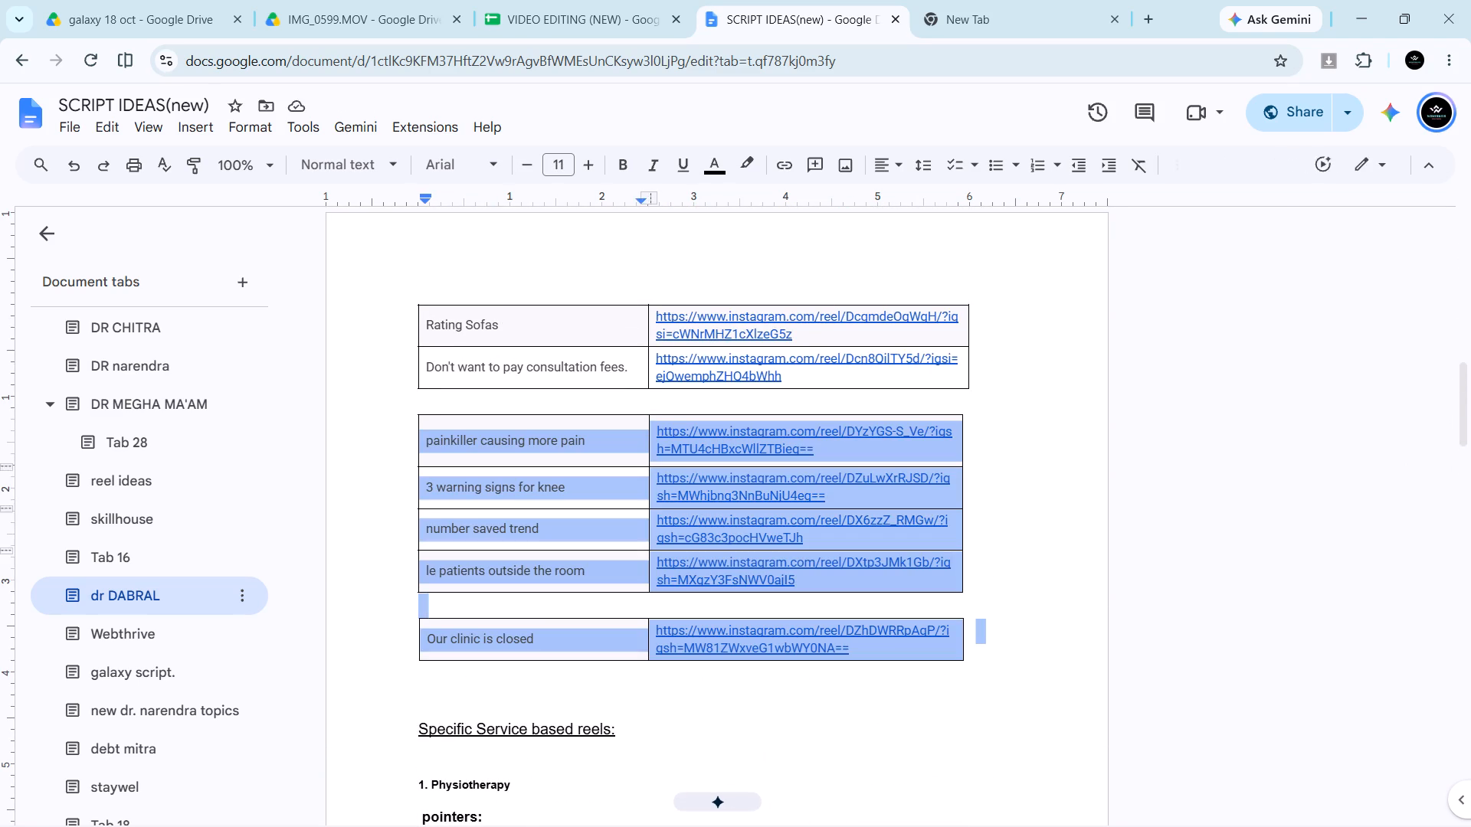
left_click_drag(630, 403, 434, 710)
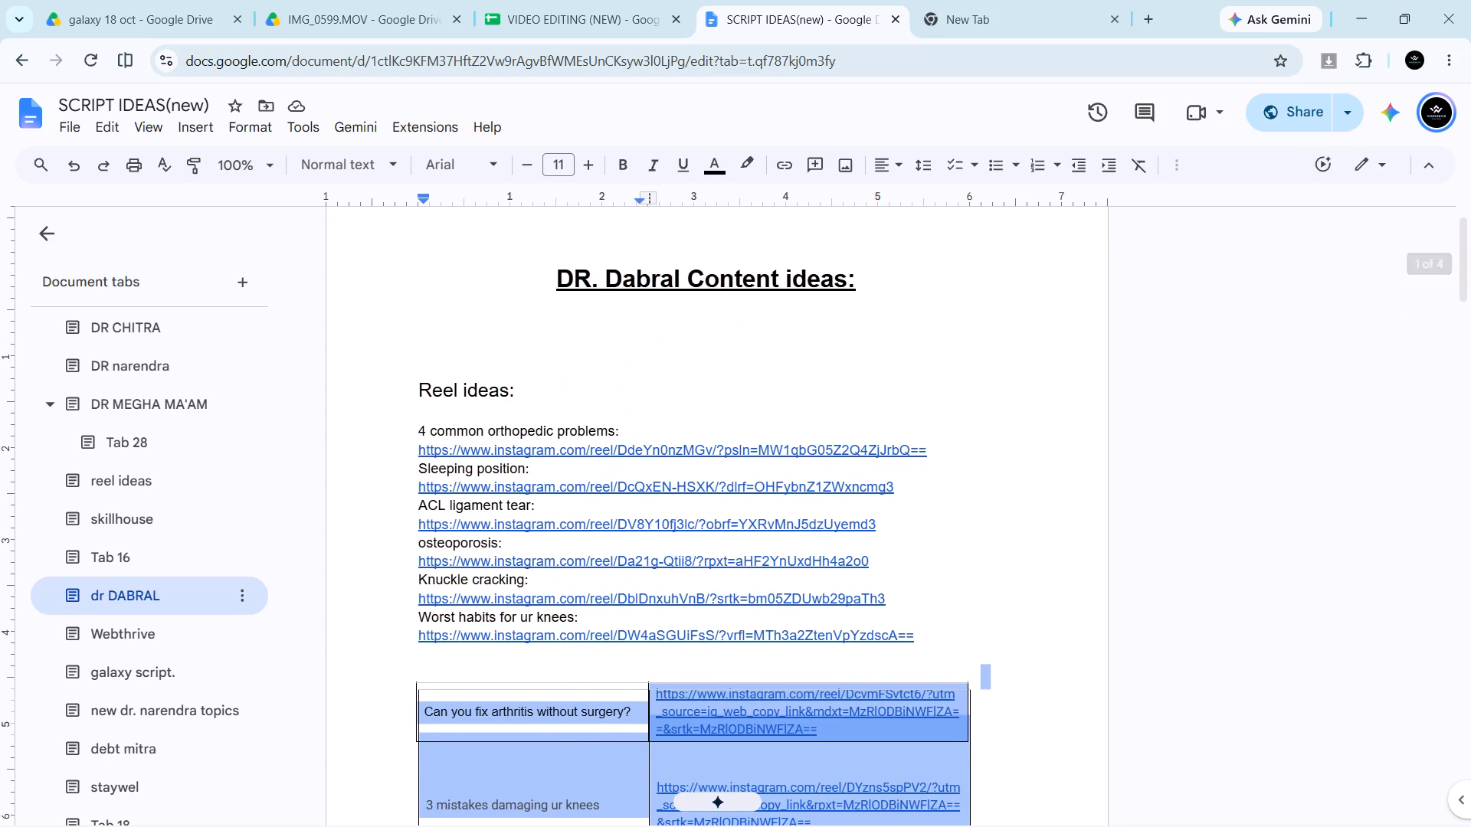
left_click_drag(434, 710, 436, 689)
right_click(520, 680)
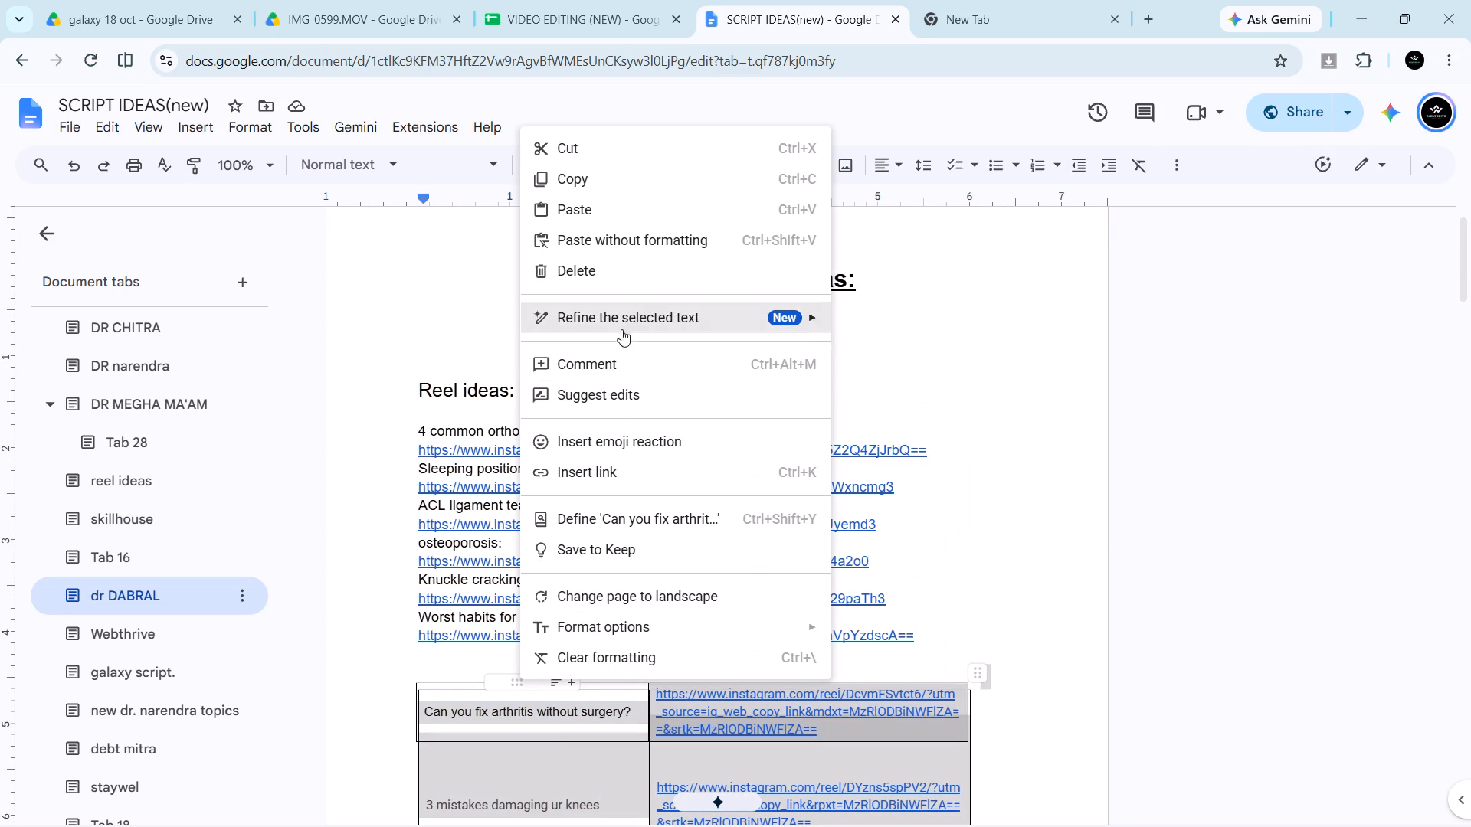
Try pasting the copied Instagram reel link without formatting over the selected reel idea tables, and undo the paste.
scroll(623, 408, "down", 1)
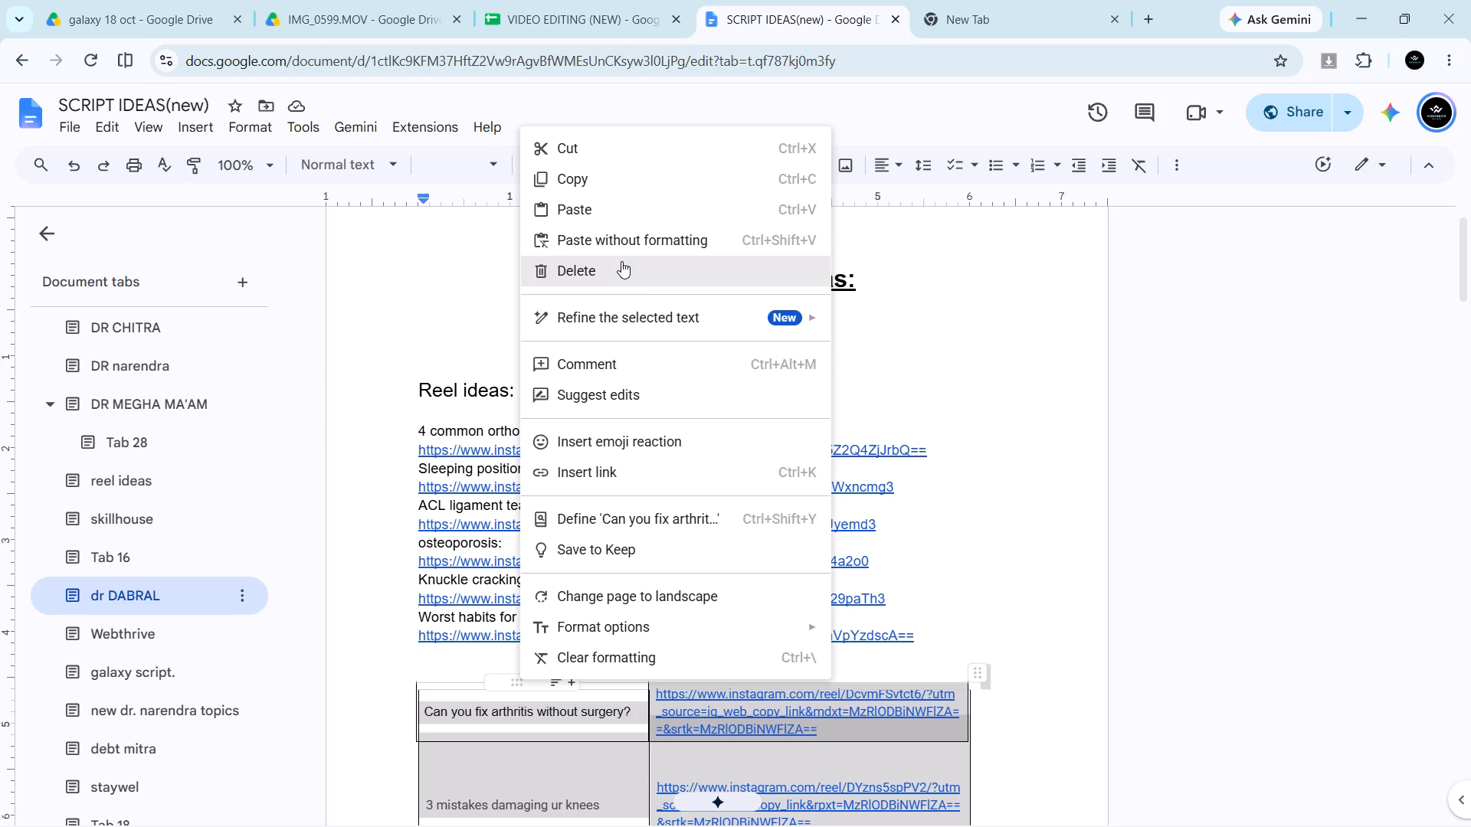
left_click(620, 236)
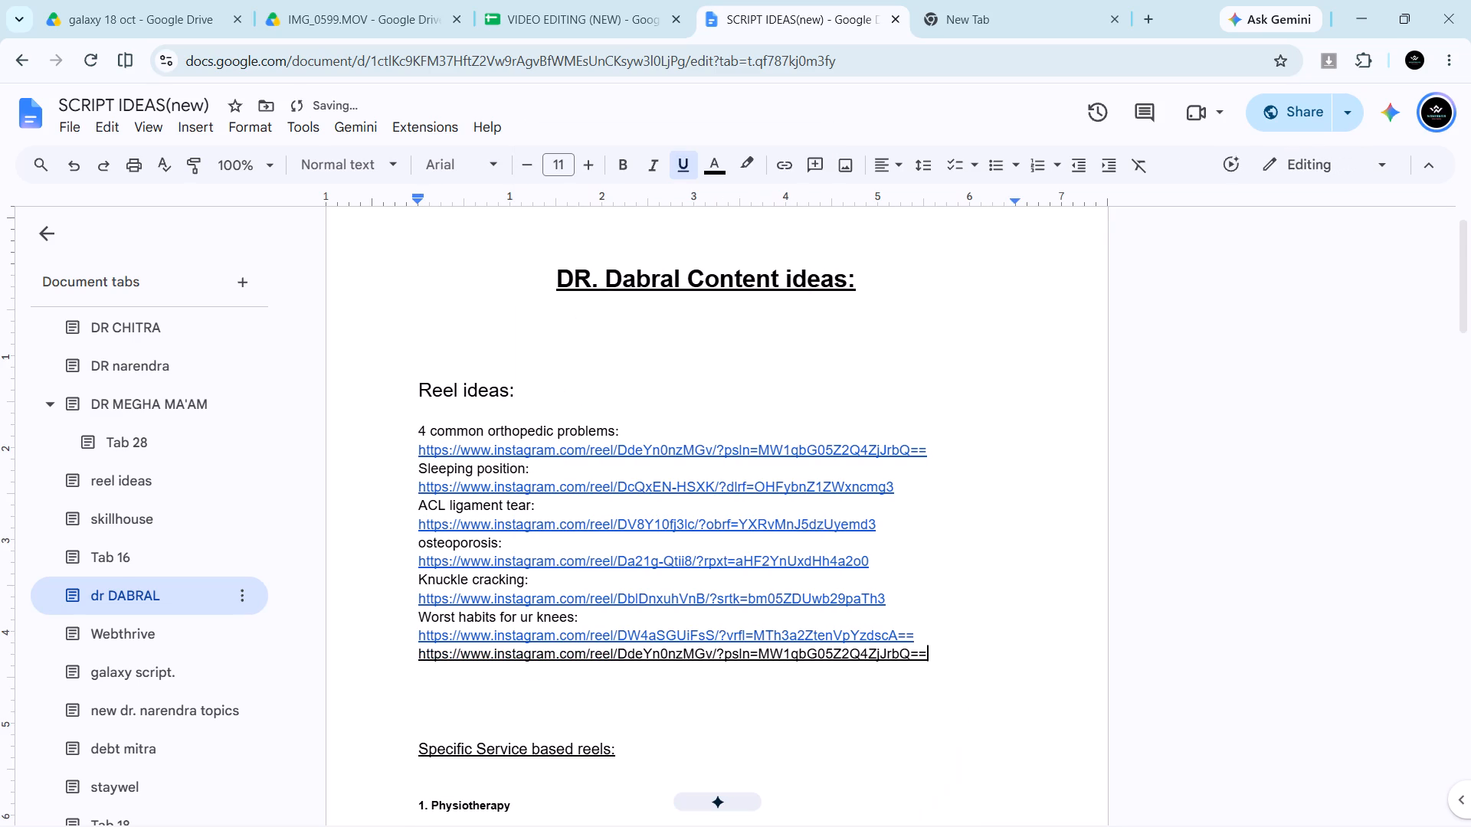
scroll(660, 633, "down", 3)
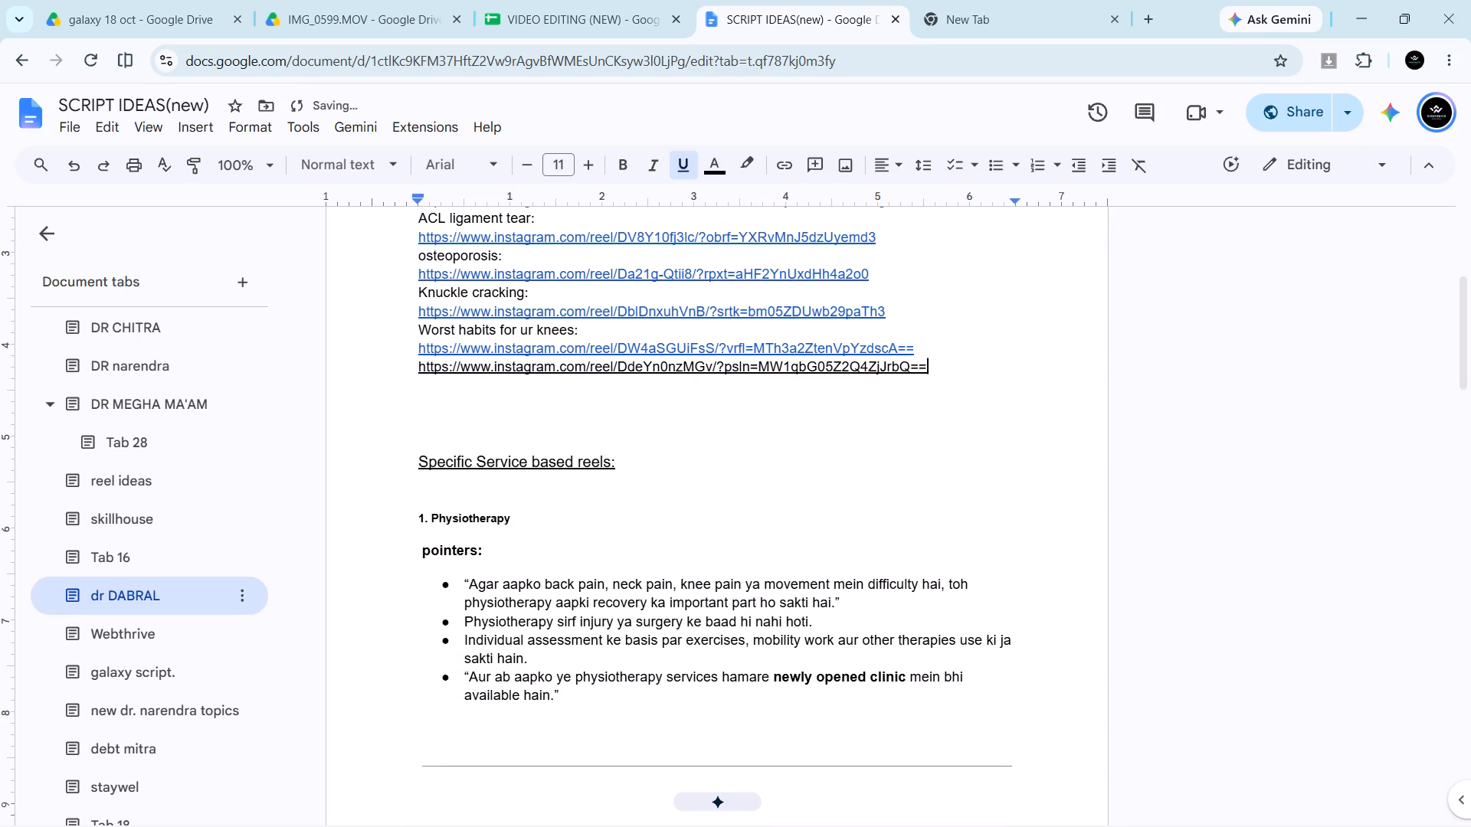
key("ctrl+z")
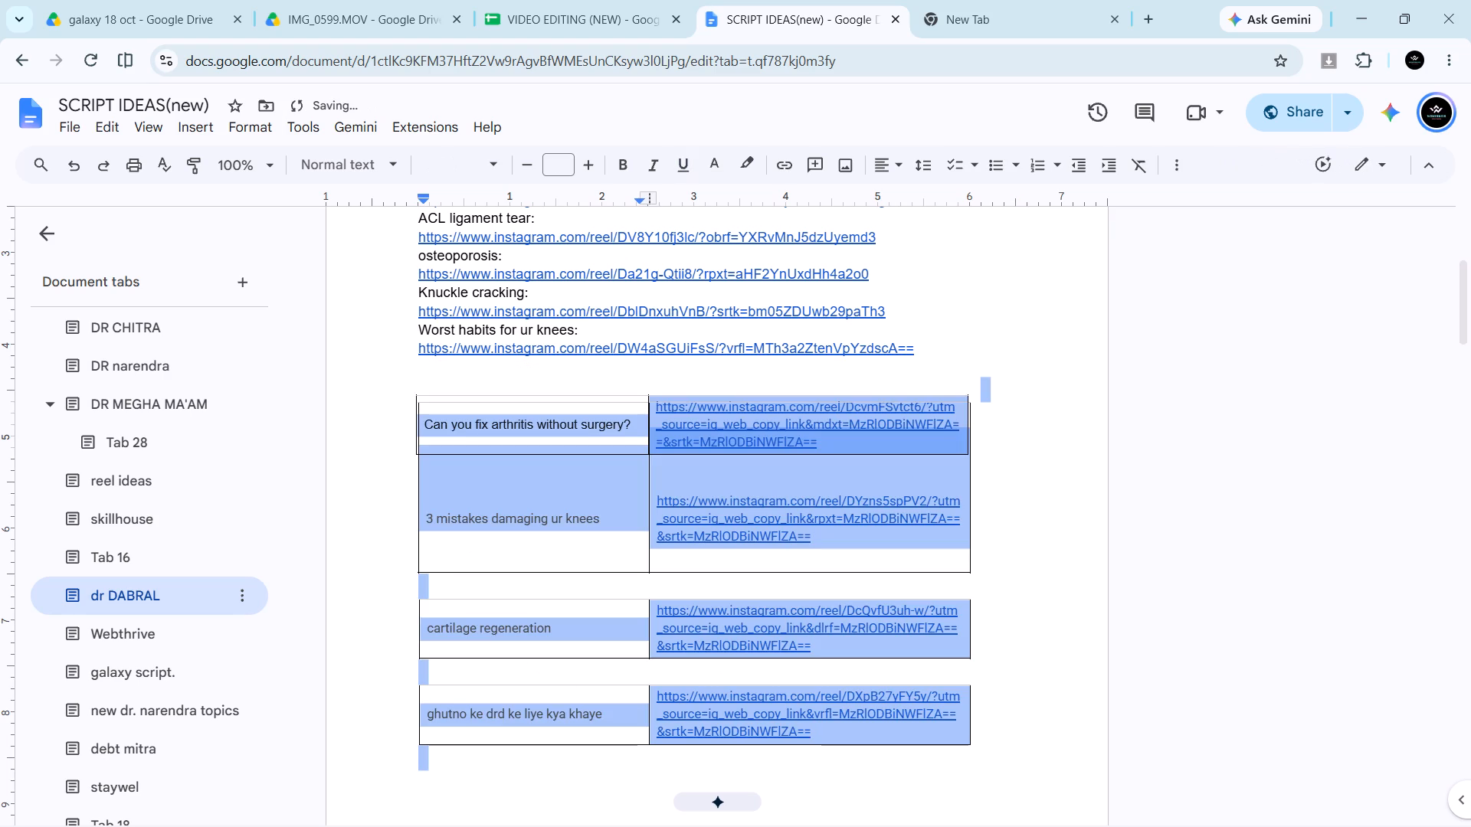
Review the reel idea tables below the link list, down to the Specific Service based reels heading.
left_click(1017, 345)
scroll(1010, 524, "down", 4)
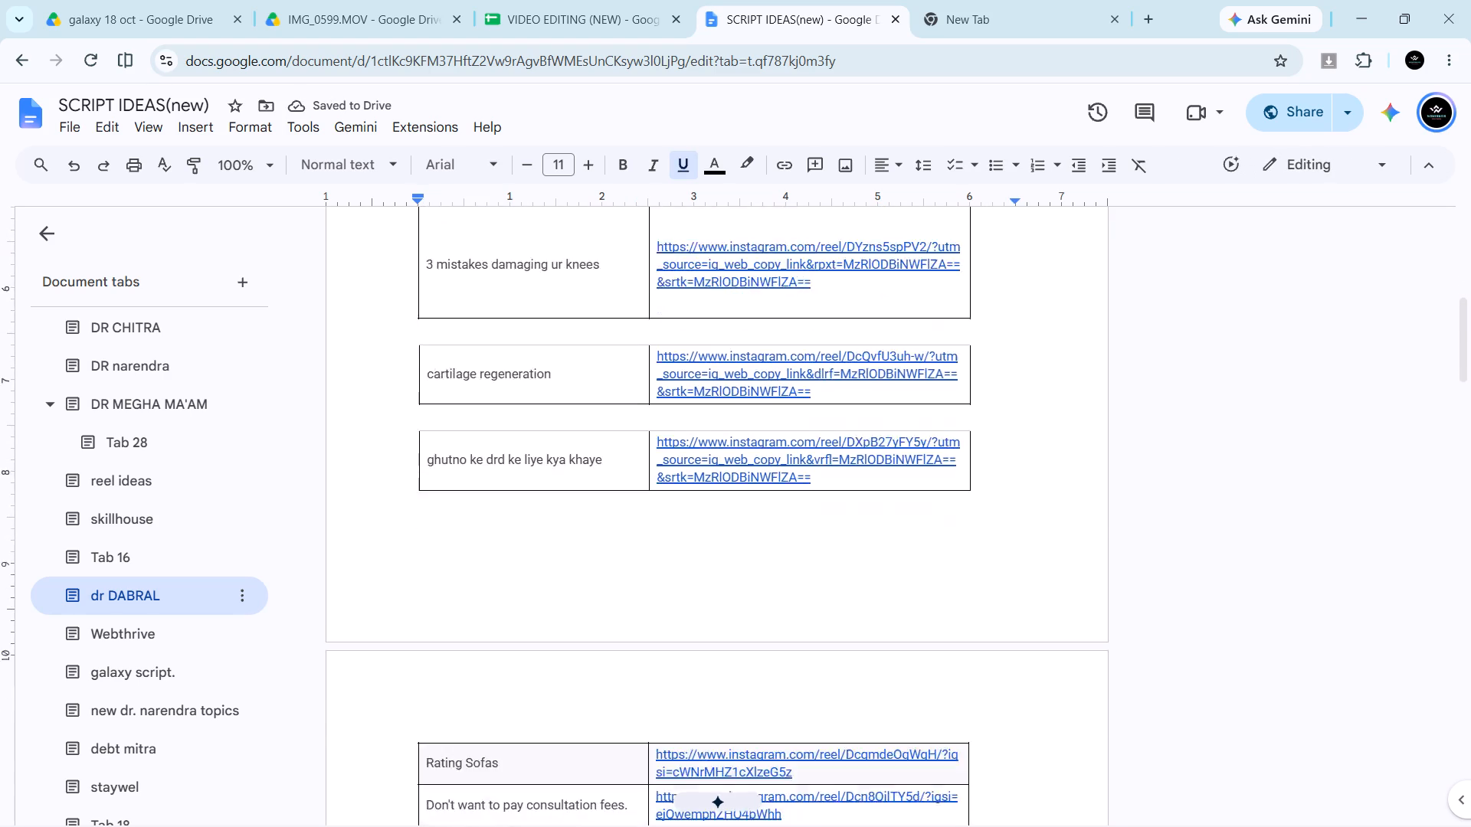
left_click(1234, 454)
scroll(978, 486, "down", 3)
left_click(1173, 449)
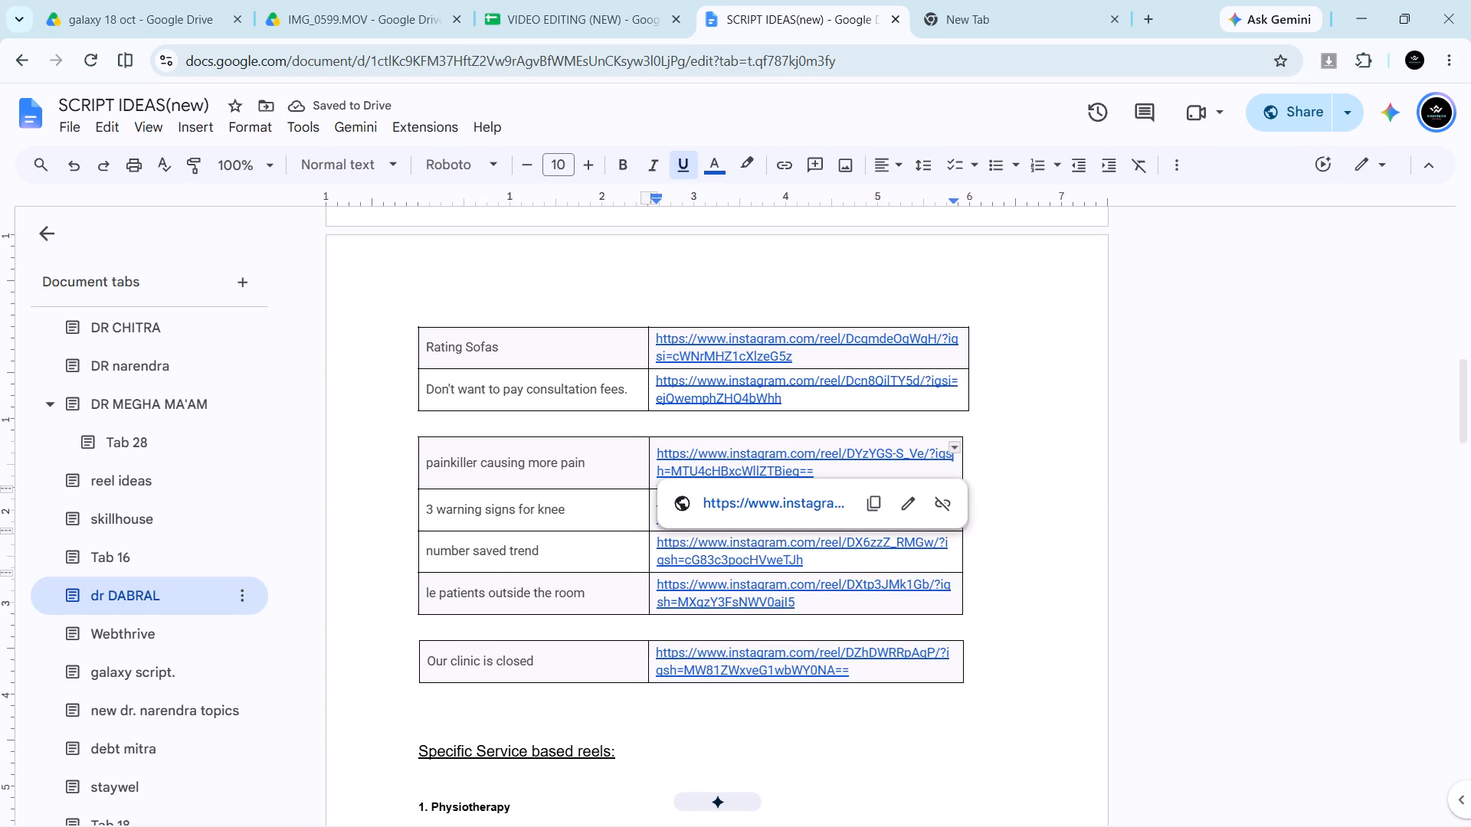
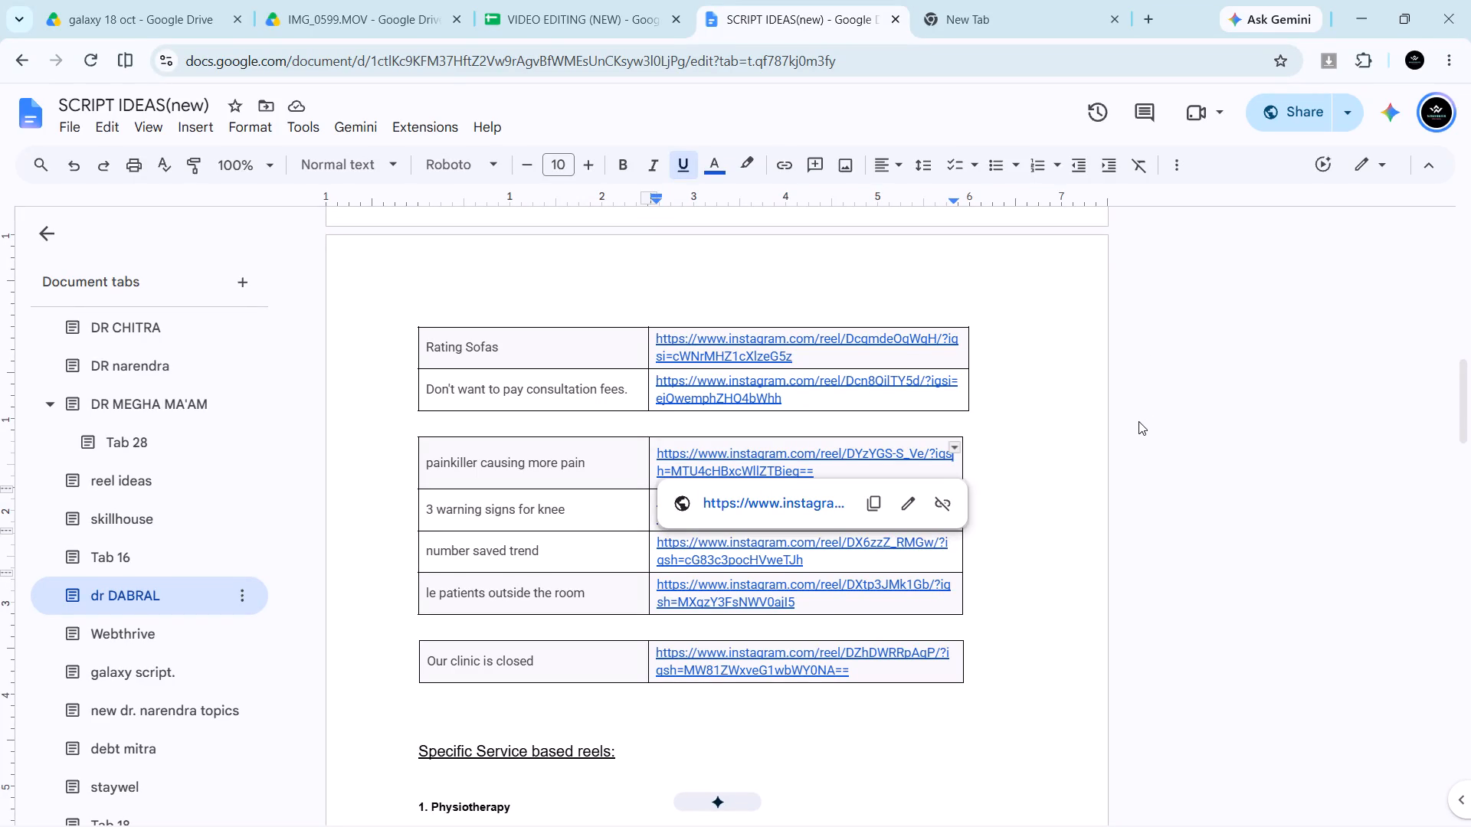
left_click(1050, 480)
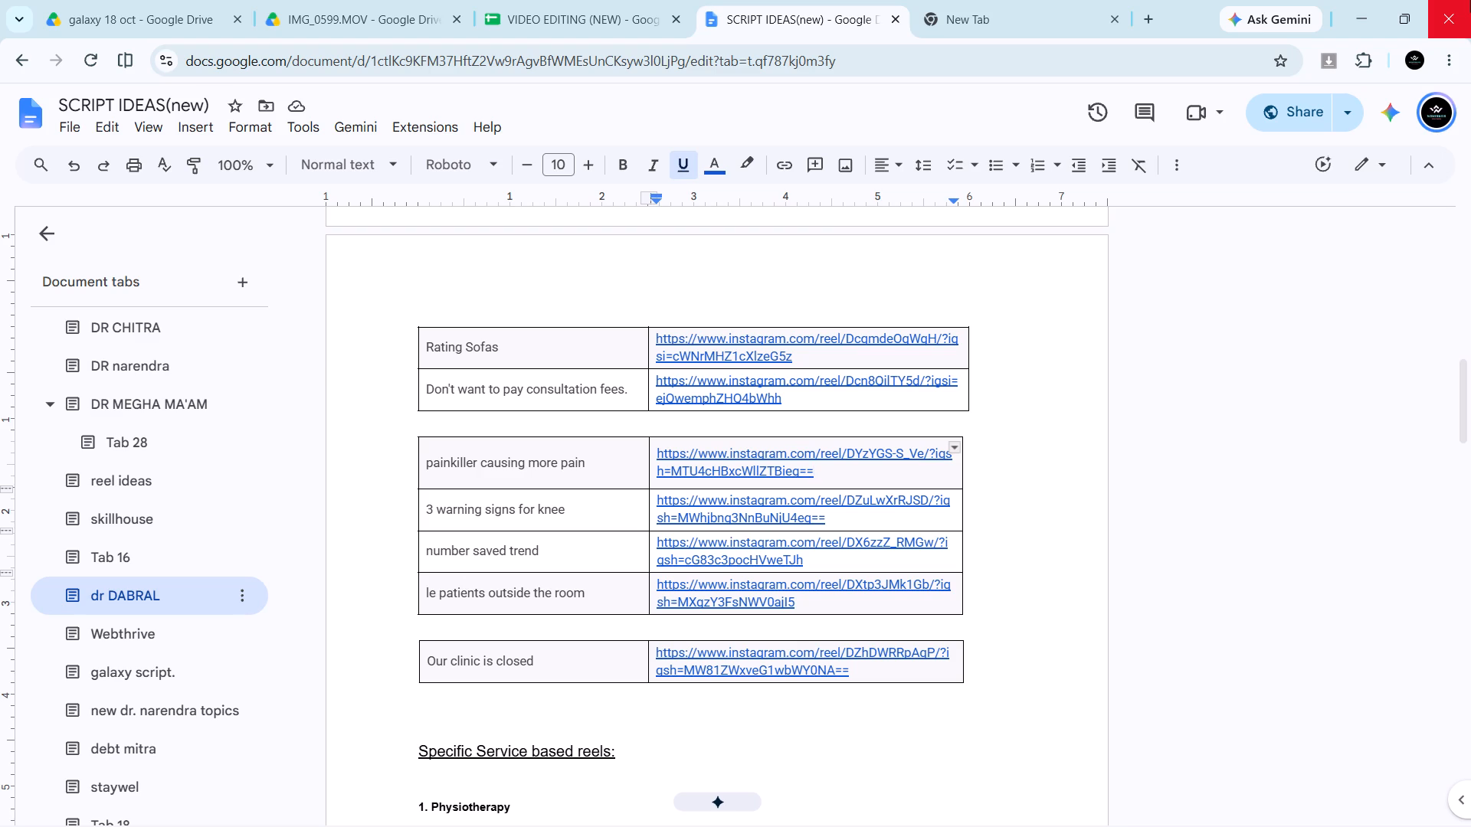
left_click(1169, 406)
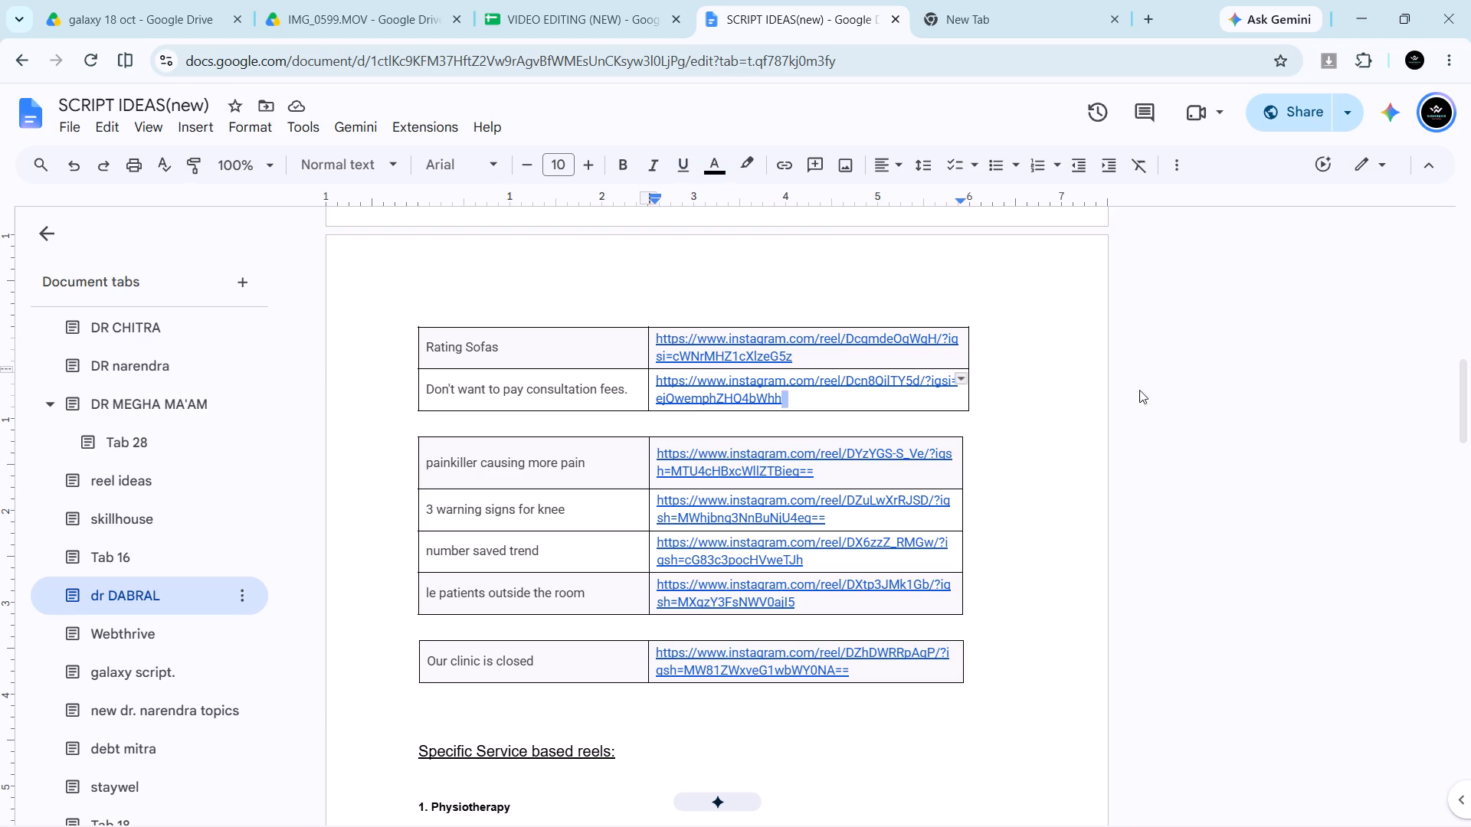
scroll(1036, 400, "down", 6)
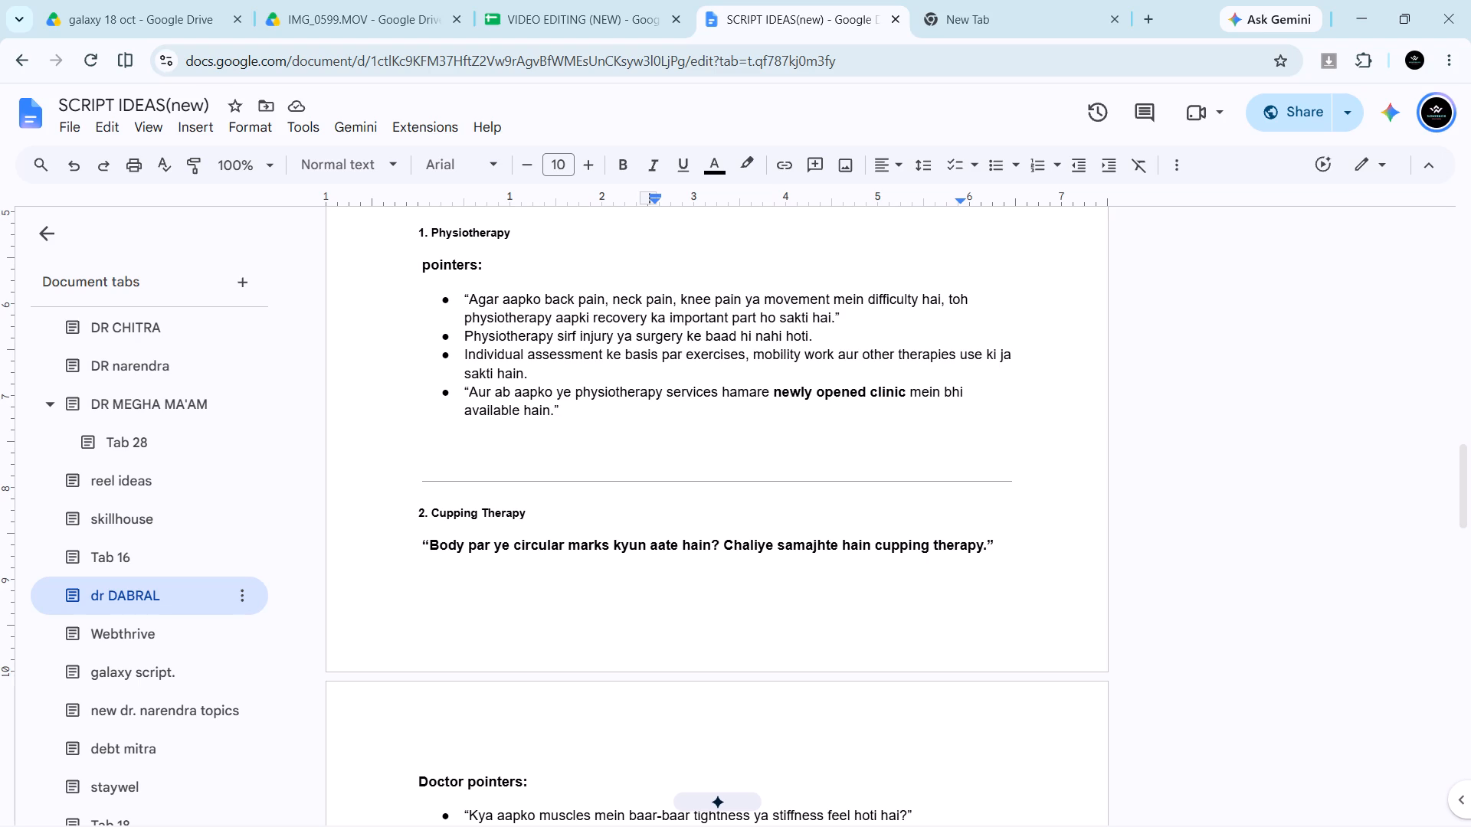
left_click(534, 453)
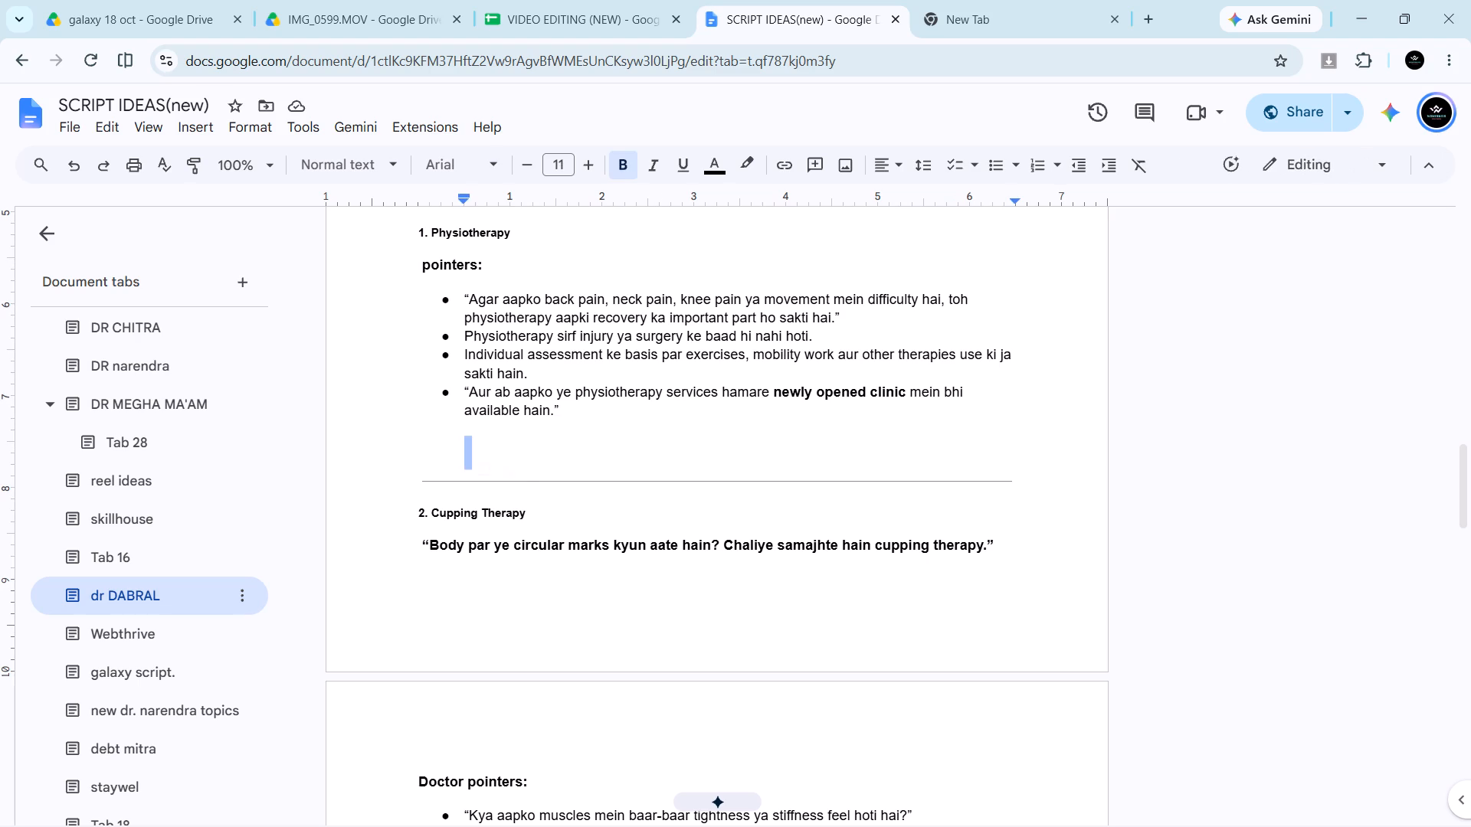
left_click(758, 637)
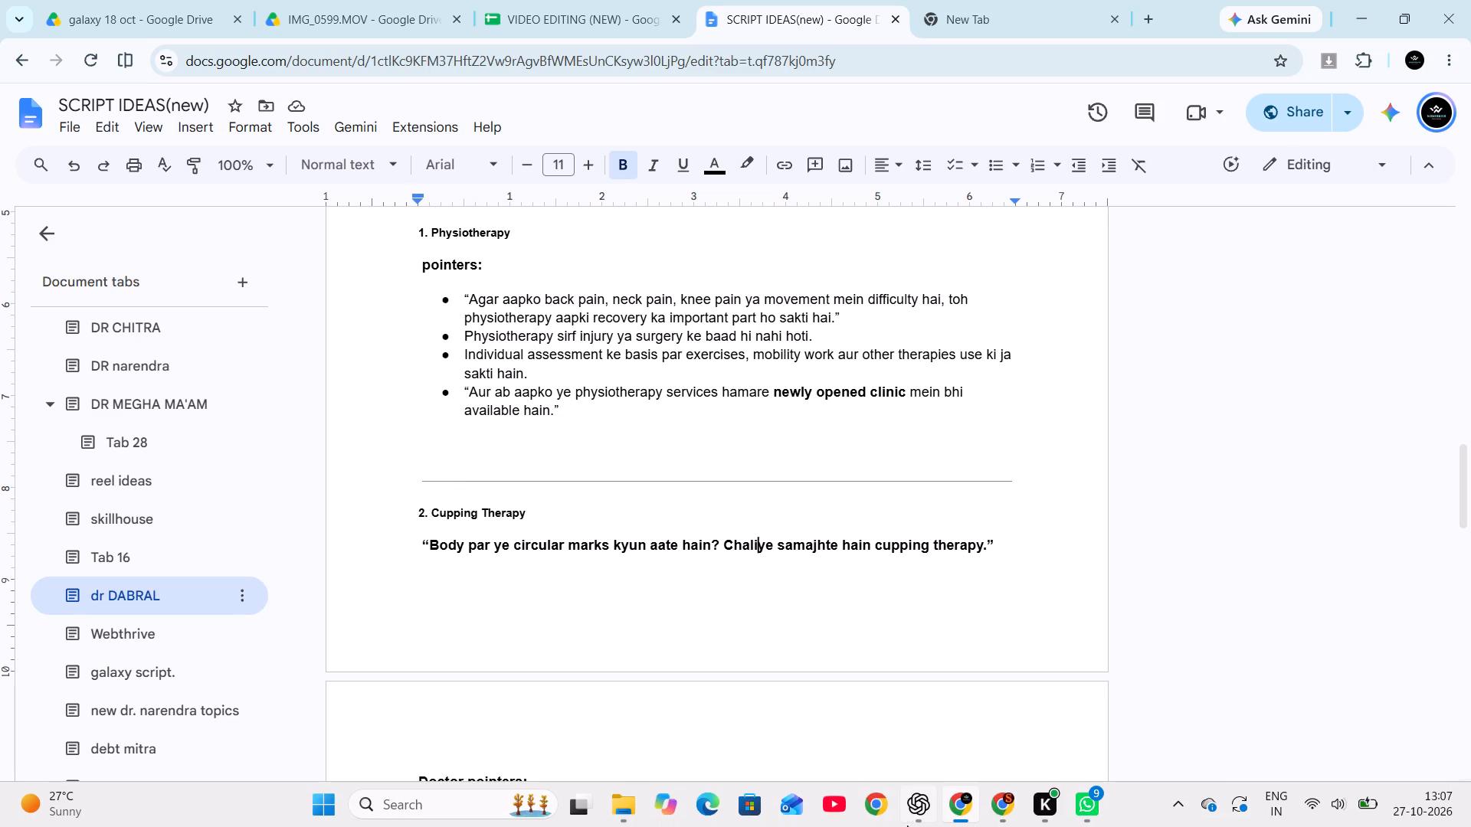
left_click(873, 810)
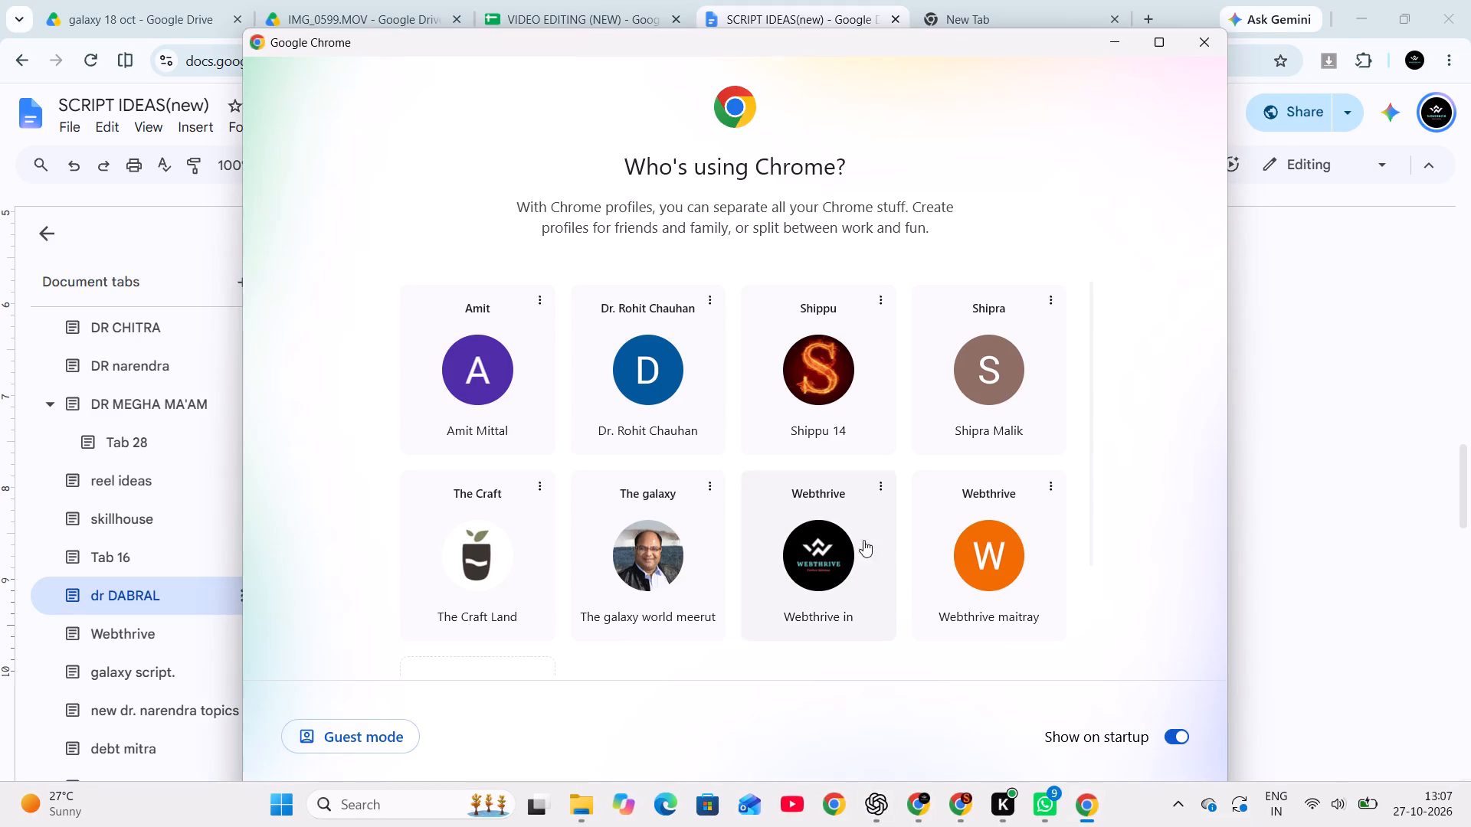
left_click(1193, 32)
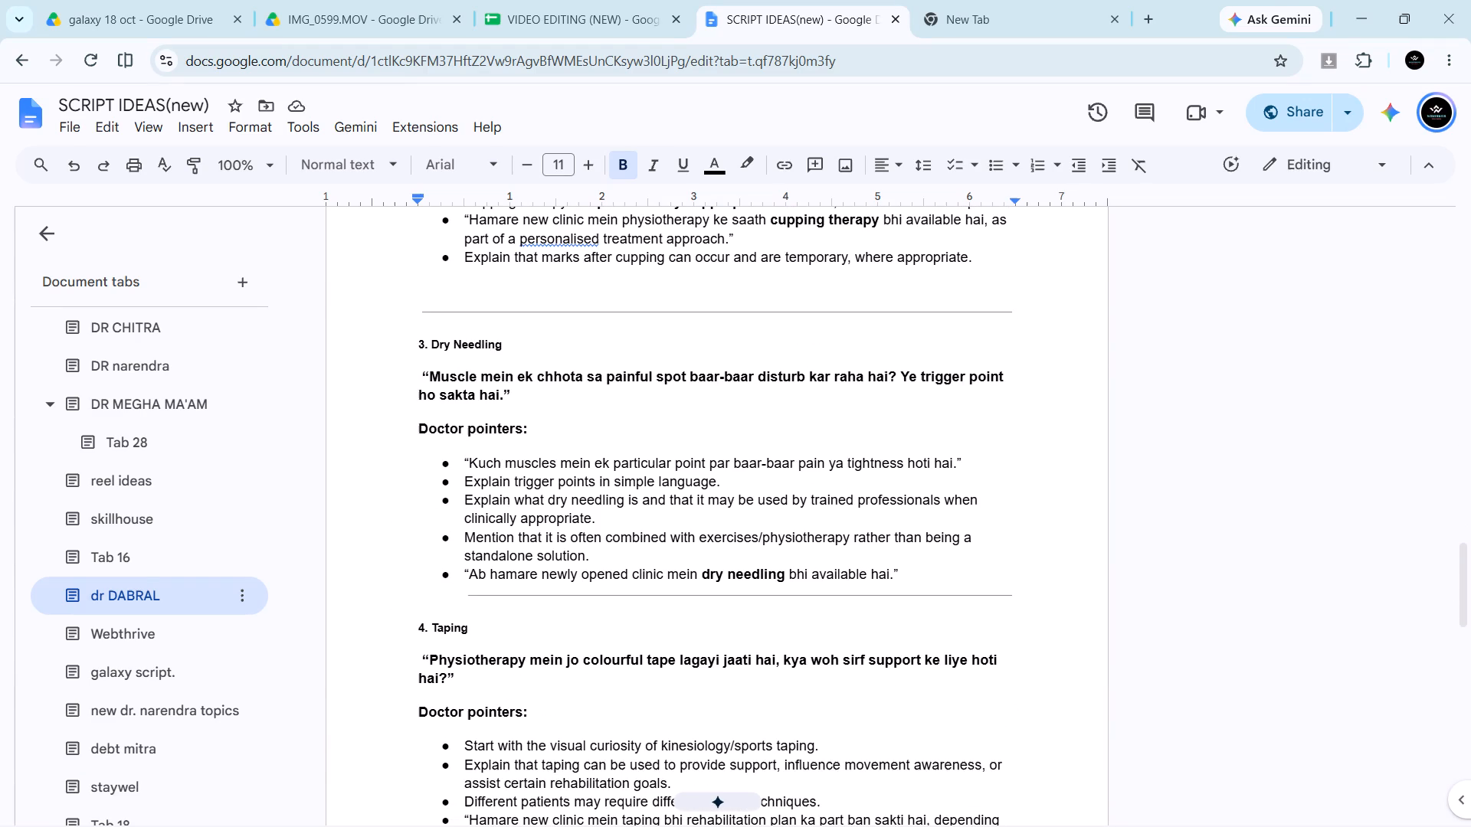
Review the Specific Service based reels section of the dr DABRAL page, from Physiotherapy through Rehabilitation Centre to the page's end.
scroll(863, 655, "up", 9)
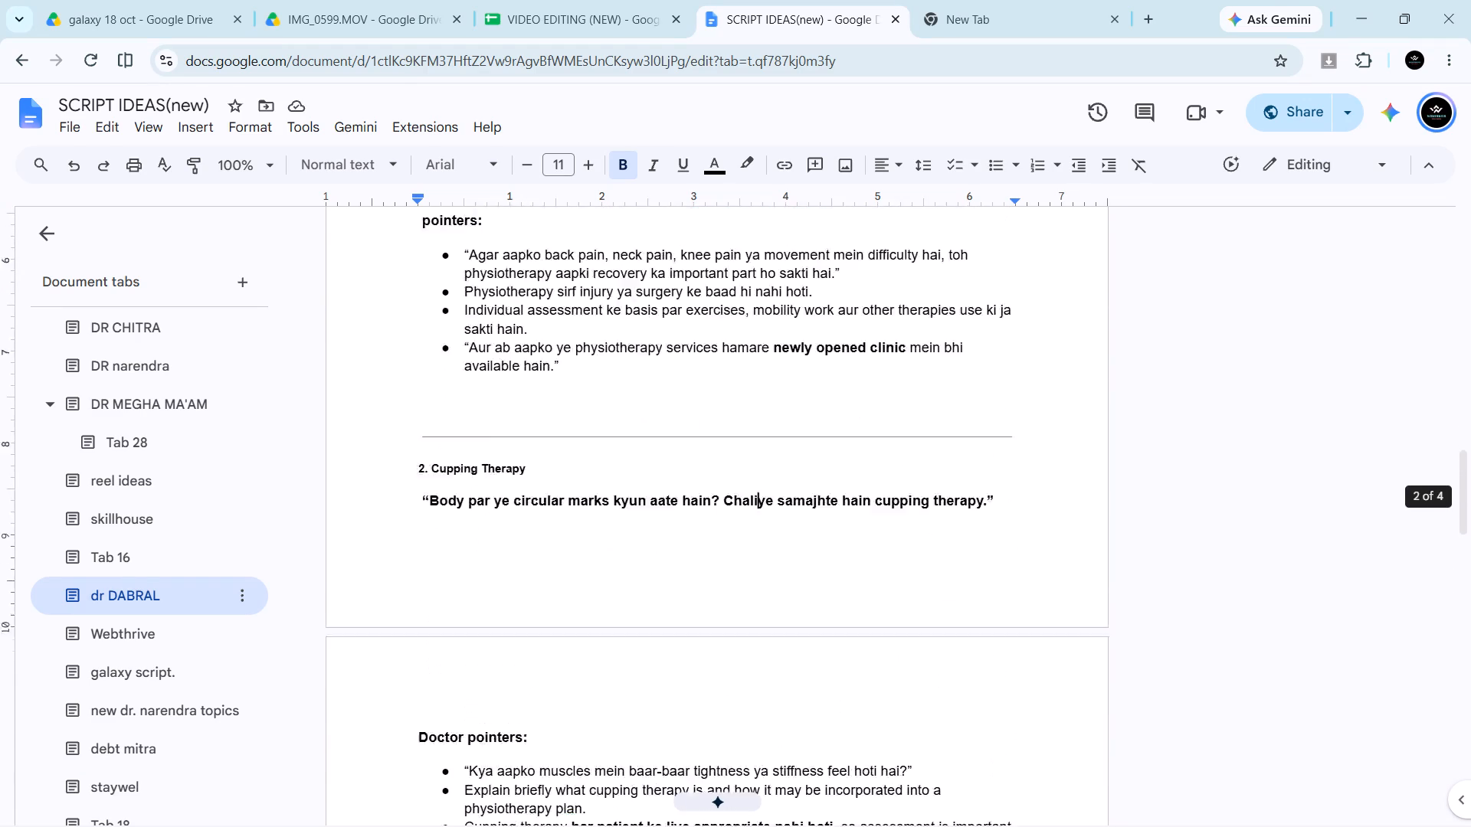
scroll(855, 639, "up", 3)
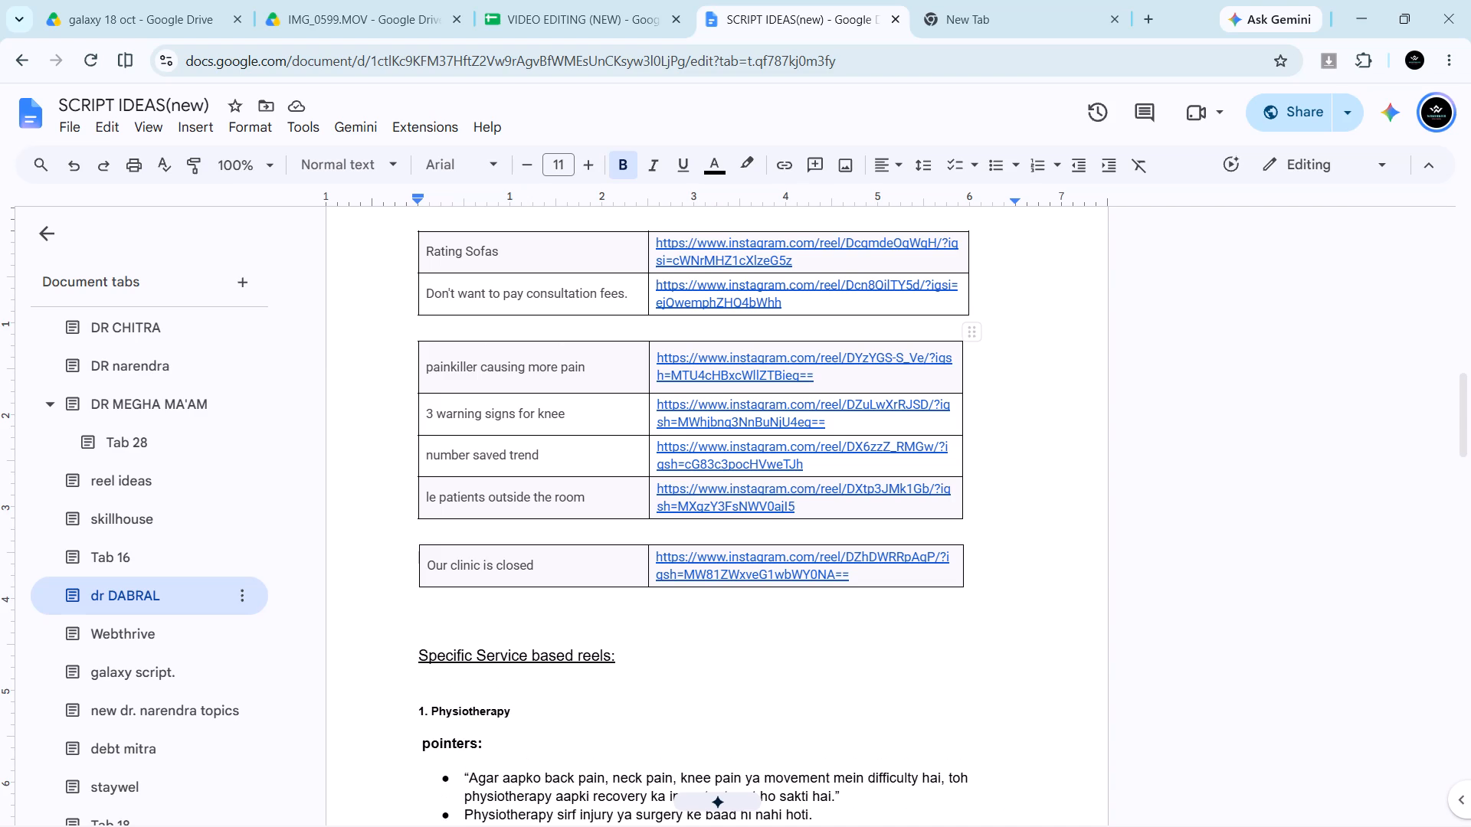
scroll(952, 492, "down", 3)
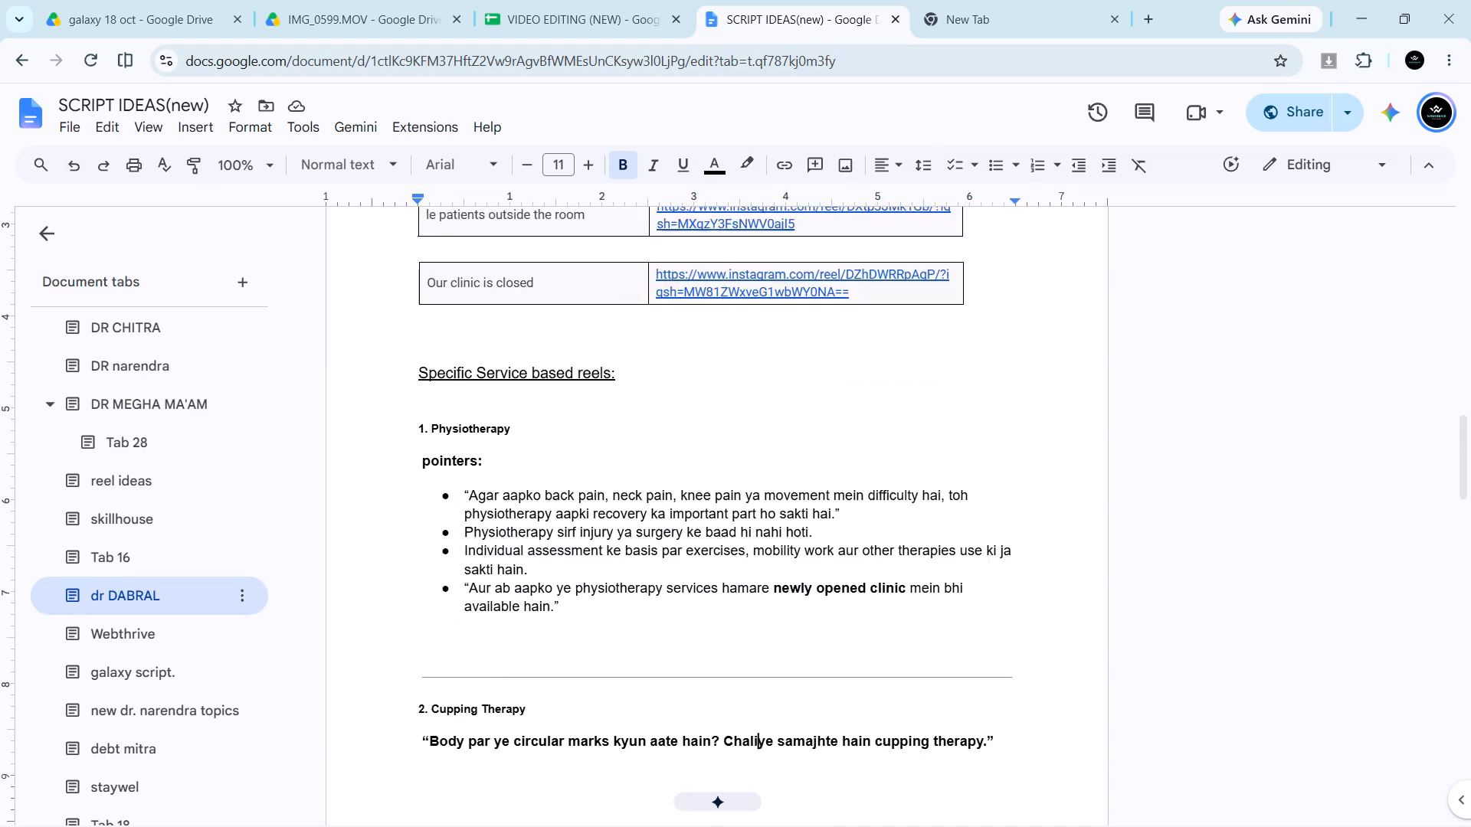
scroll(955, 492, "down", 16)
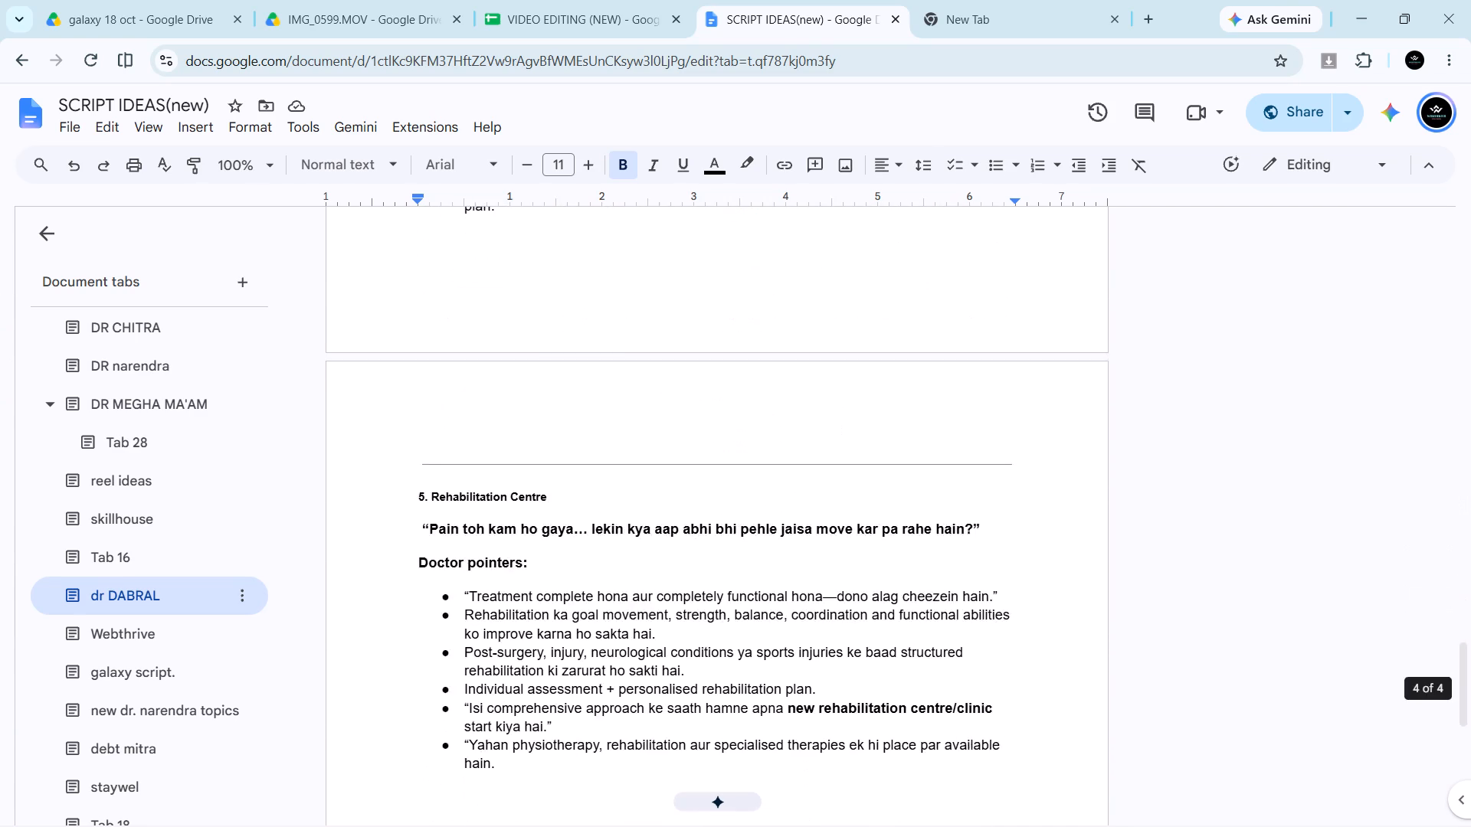
scroll(955, 498, "down", 11)
scroll(957, 517, "up", 3)
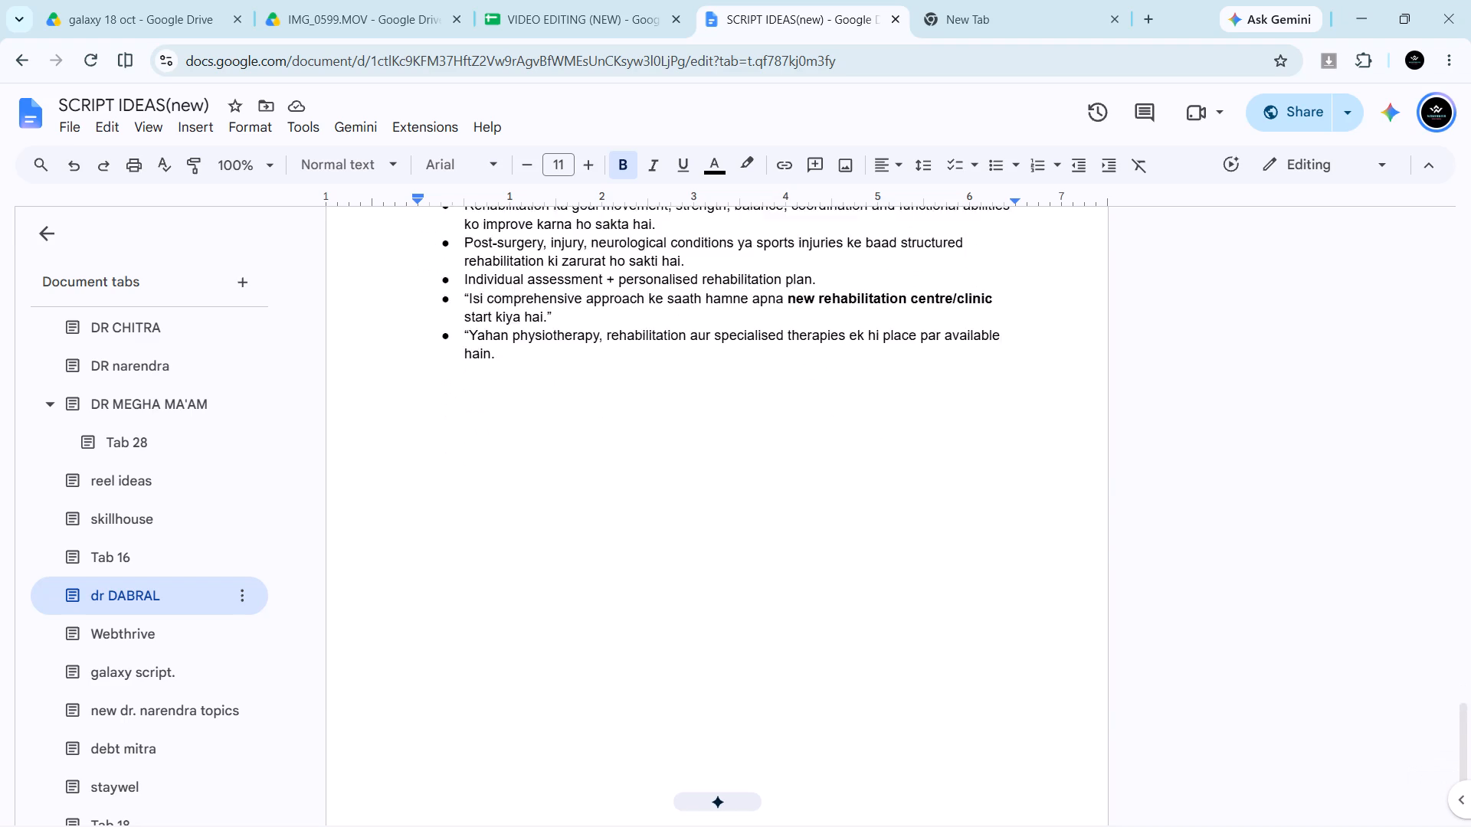
scroll(957, 517, "up", 3)
scroll(952, 514, "down", 8)
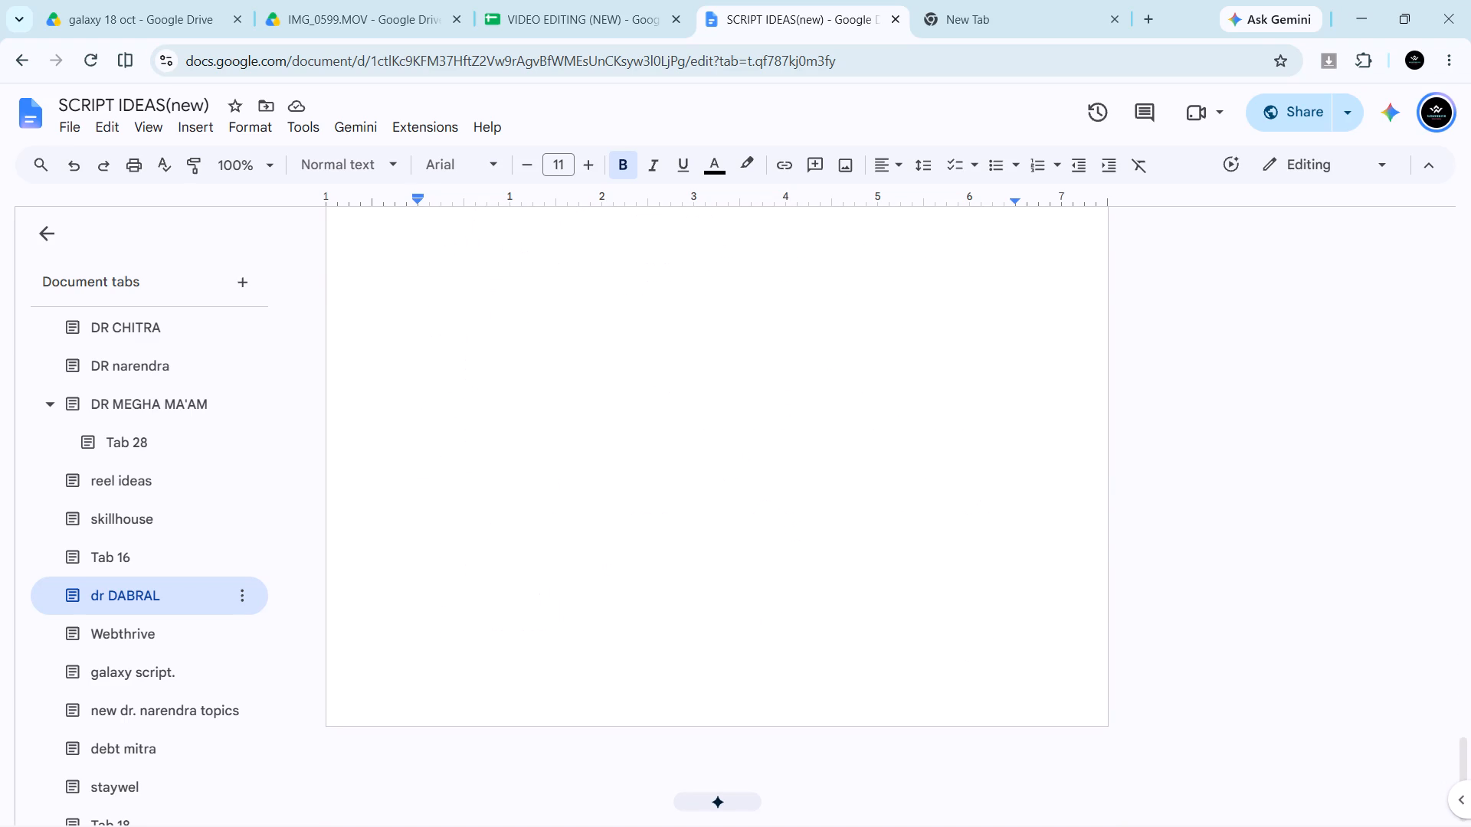
scroll(947, 505, "up", 10)
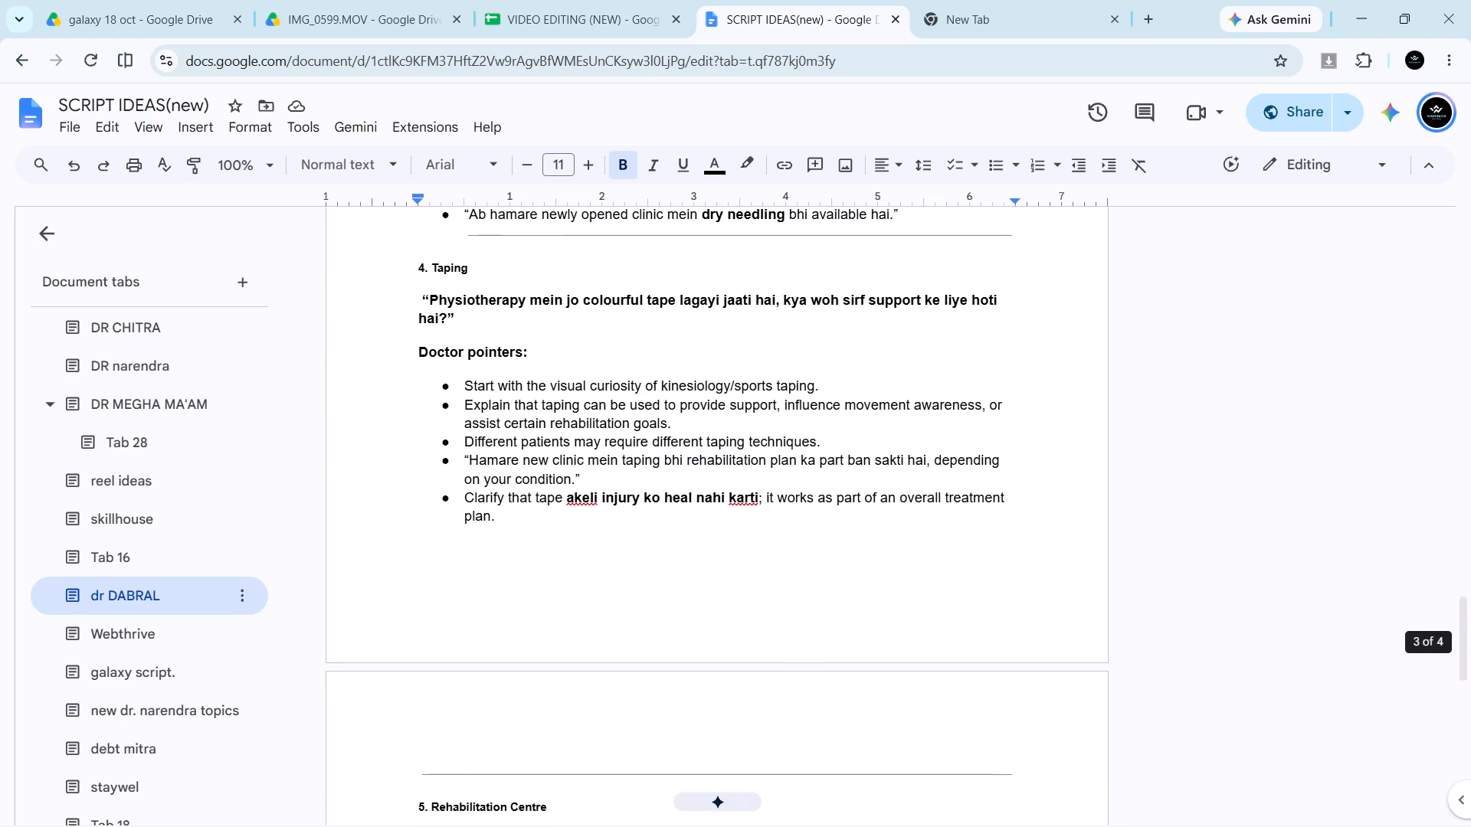
scroll(955, 490, "up", 12)
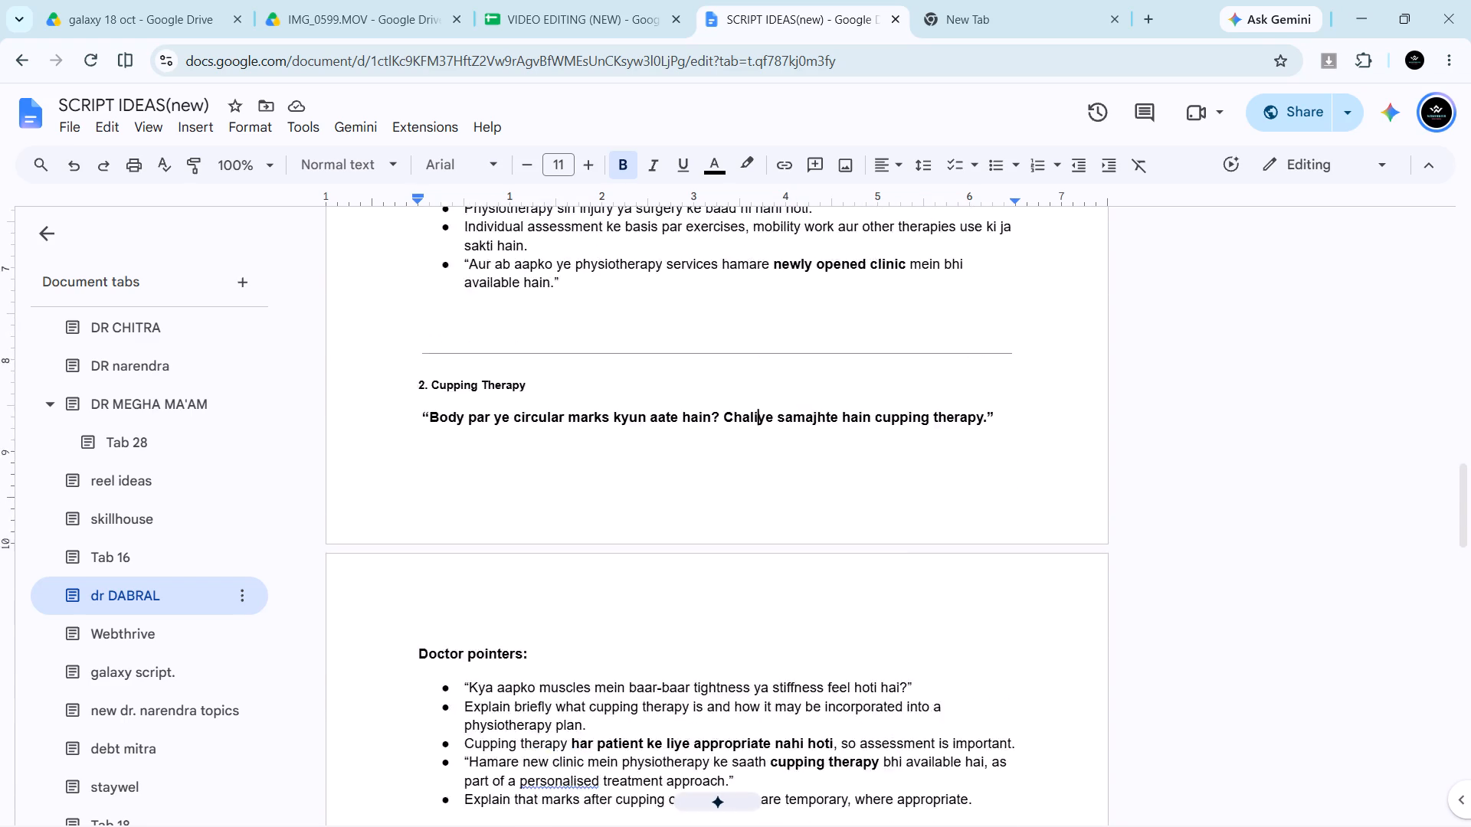
scroll(969, 474, "up", 5)
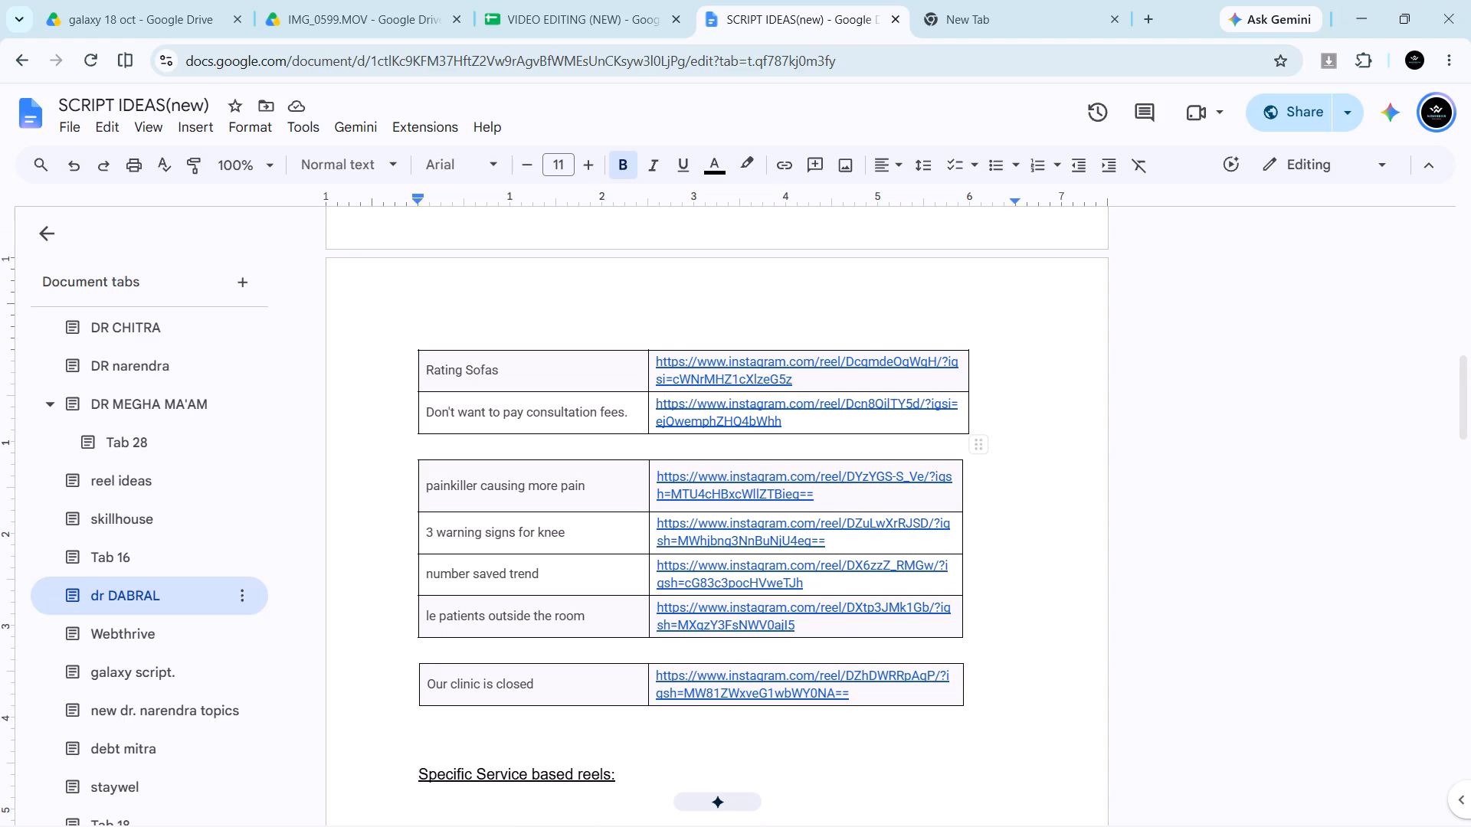
left_click(1012, 456)
scroll(1012, 455, "up", 8)
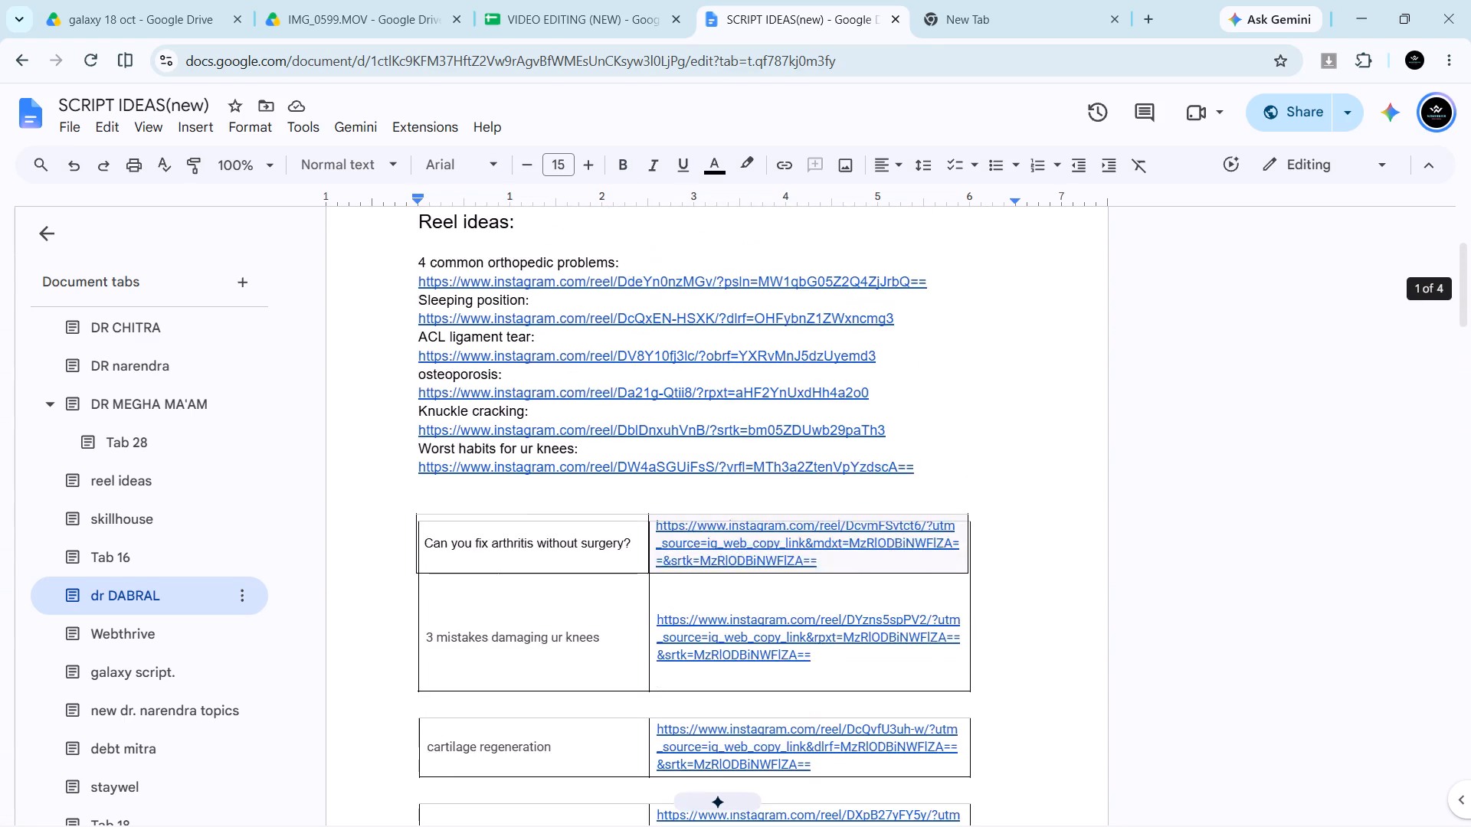
scroll(1009, 455, "up", 4)
left_click(1009, 455)
scroll(1009, 455, "up", 2)
left_click(957, 466)
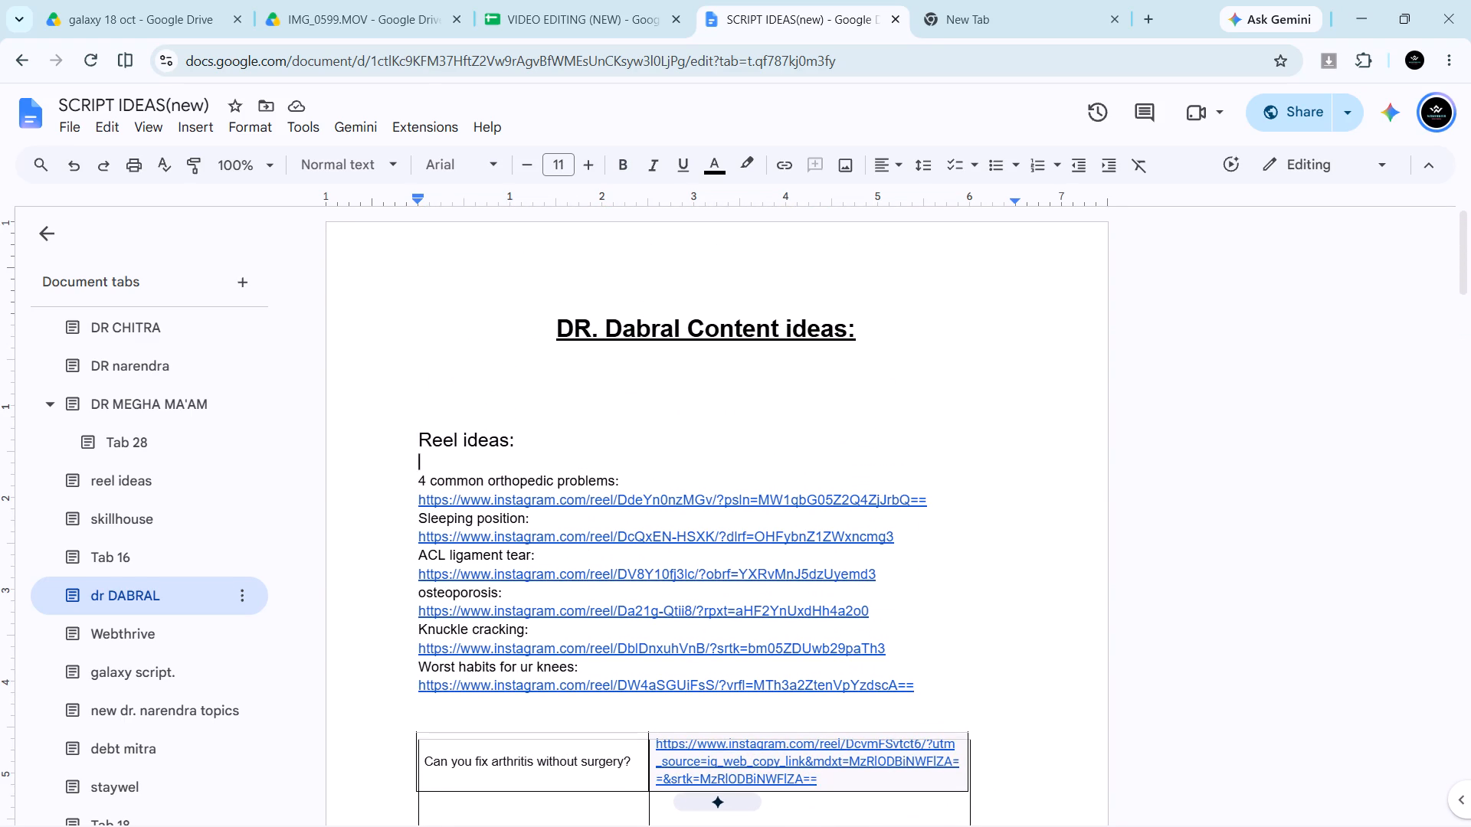
left_click(555, 410)
left_click(623, 498)
left_click(893, 426)
scroll(862, 506, "down", 3)
scroll(624, 421, "up", 2)
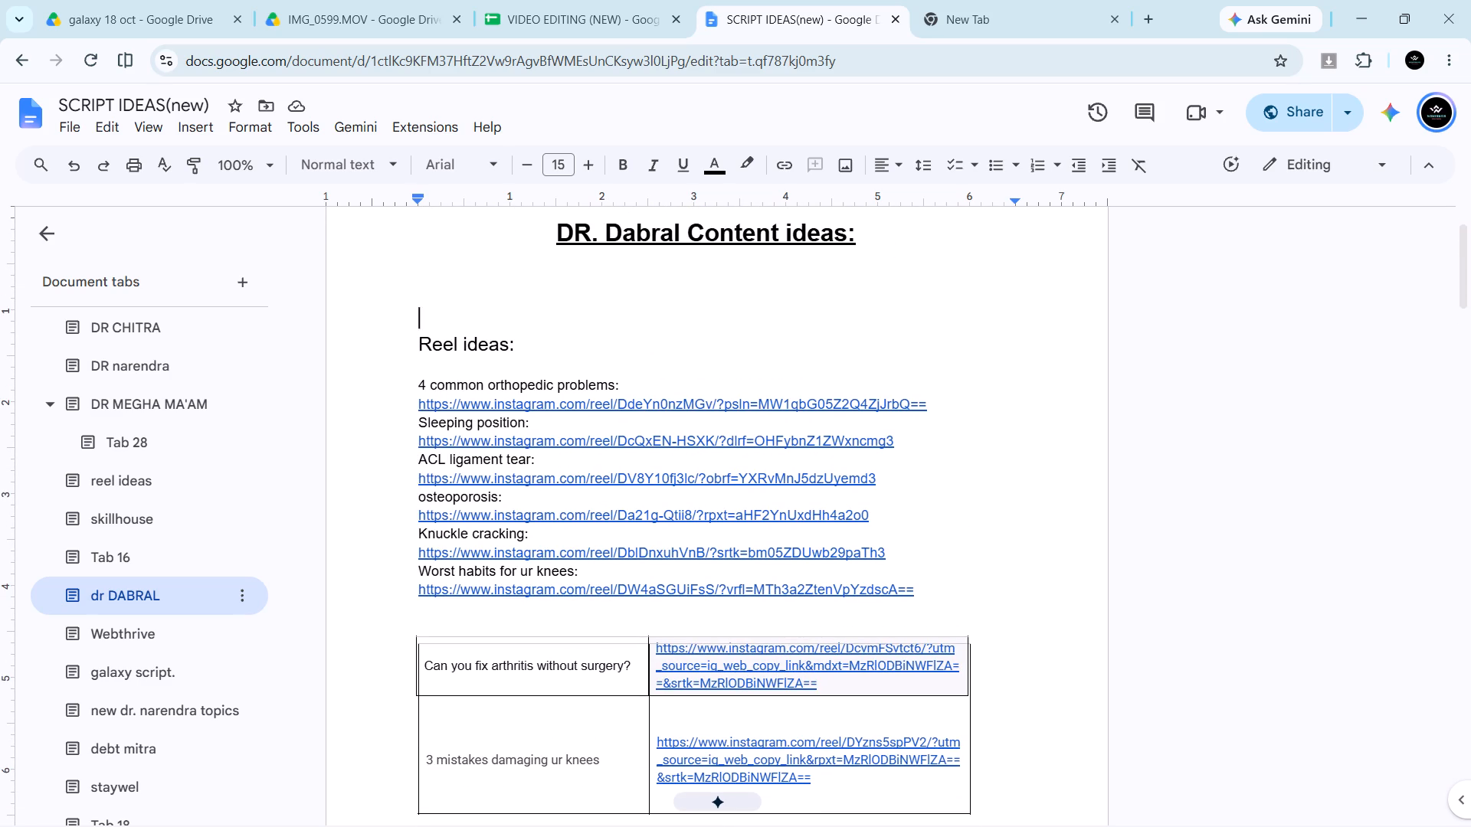
Review the reel idea tables again, from the arthritis row to Our clinic is closed, and on to the Physiotherapy and Cupping Therapy pointers.
scroll(657, 532, "down", 3)
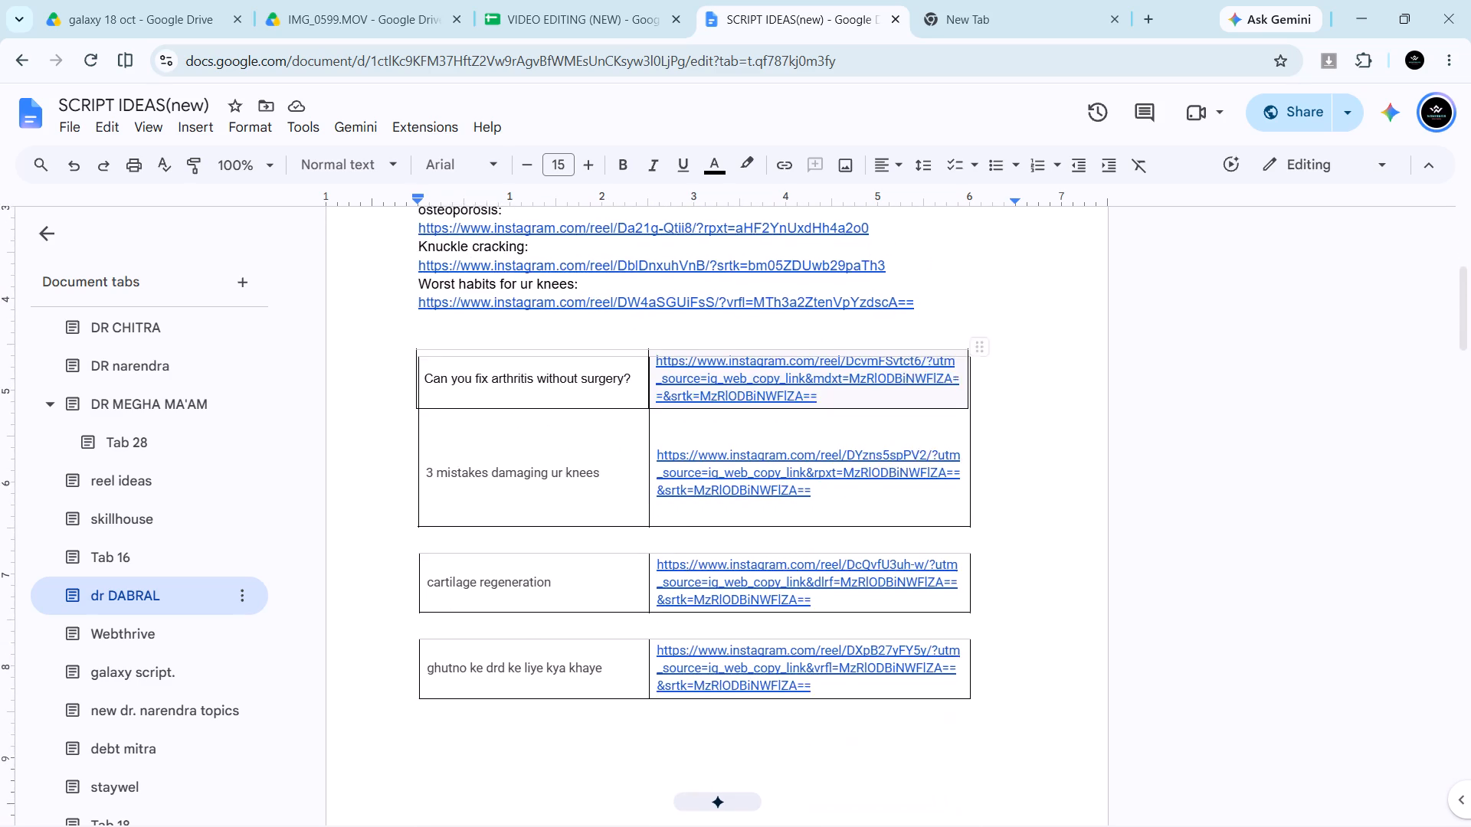
scroll(656, 520, "down", 12)
scroll(650, 498, "up", 2)
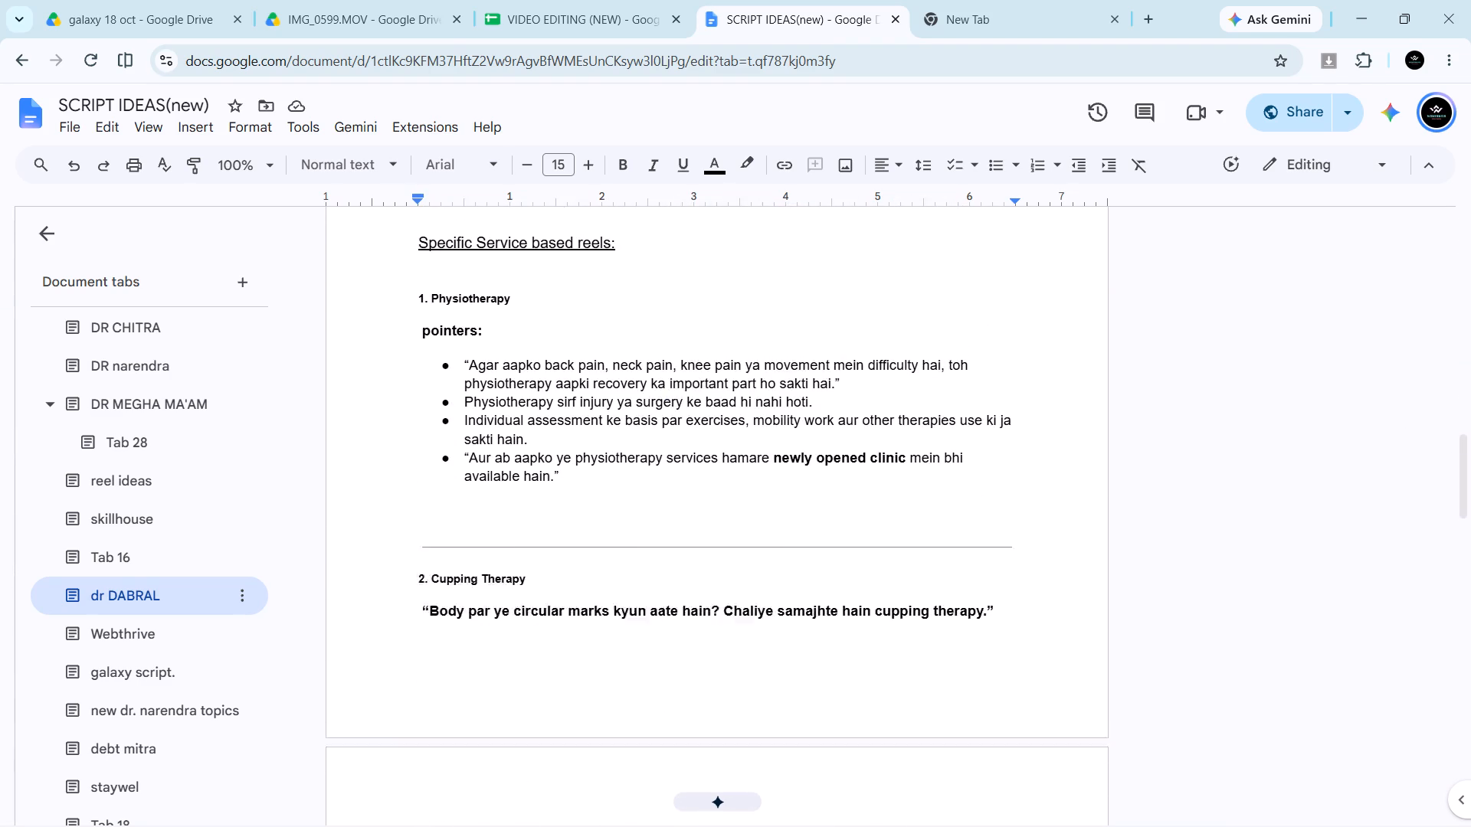
scroll(648, 495, "up", 8)
scroll(644, 479, "down", 7)
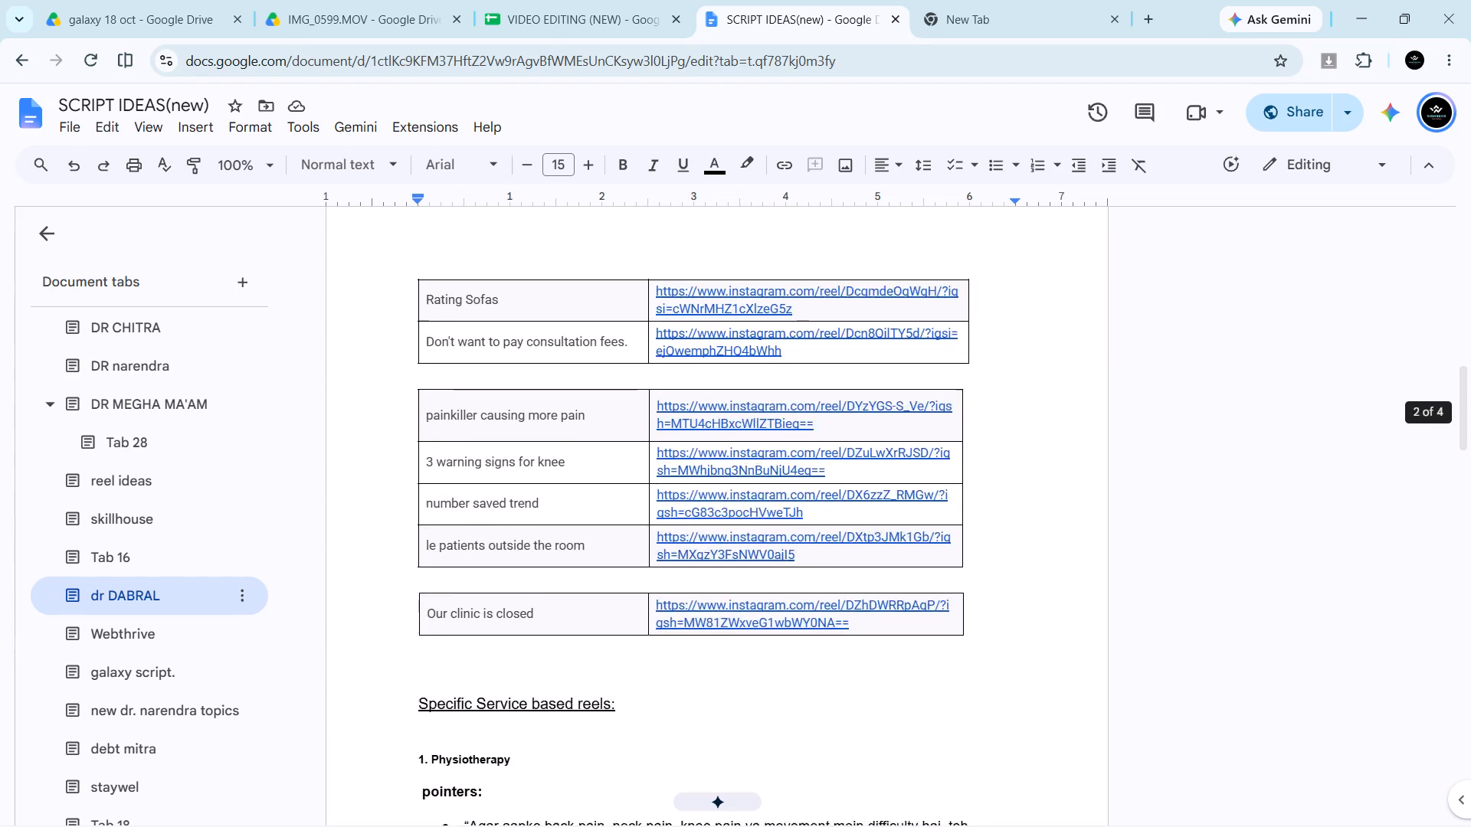
scroll(638, 487, "down", 5)
scroll(637, 493, "up", 2)
scroll(475, 409, "up", 2)
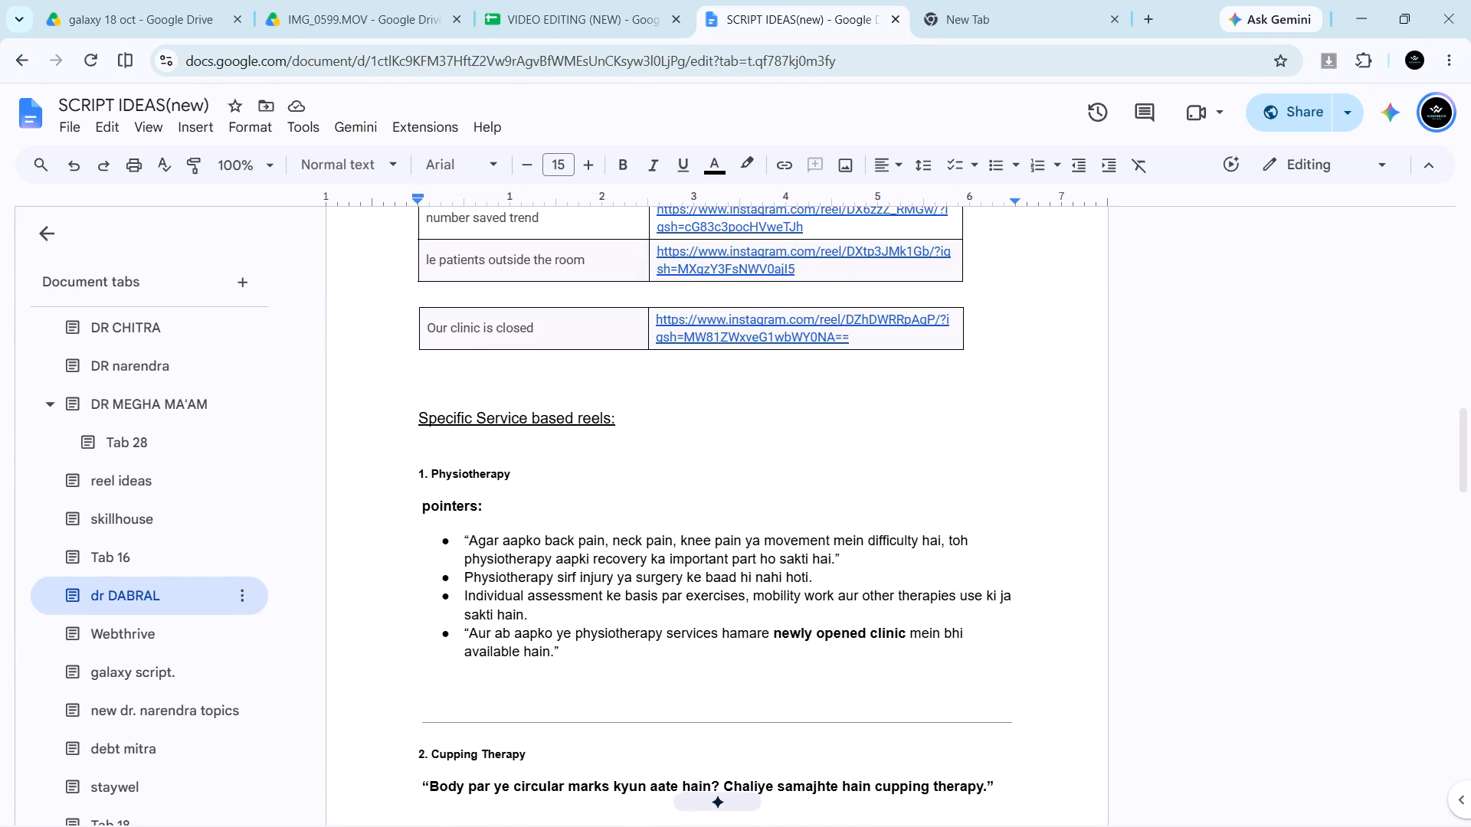
Select the text from the Specific Service based reels heading down through the Cupping Therapy section.
left_click_drag(408, 414, 654, 826)
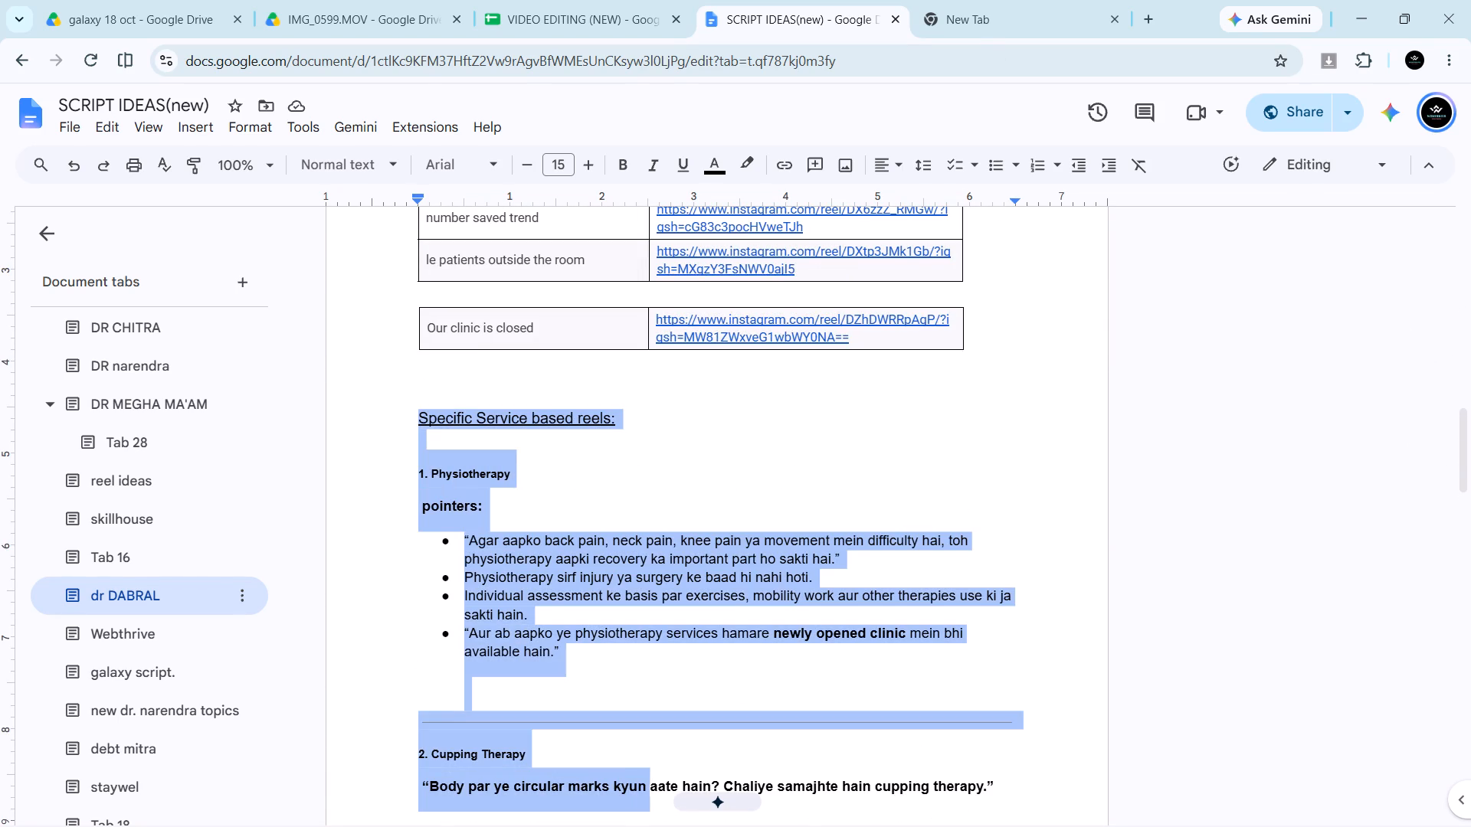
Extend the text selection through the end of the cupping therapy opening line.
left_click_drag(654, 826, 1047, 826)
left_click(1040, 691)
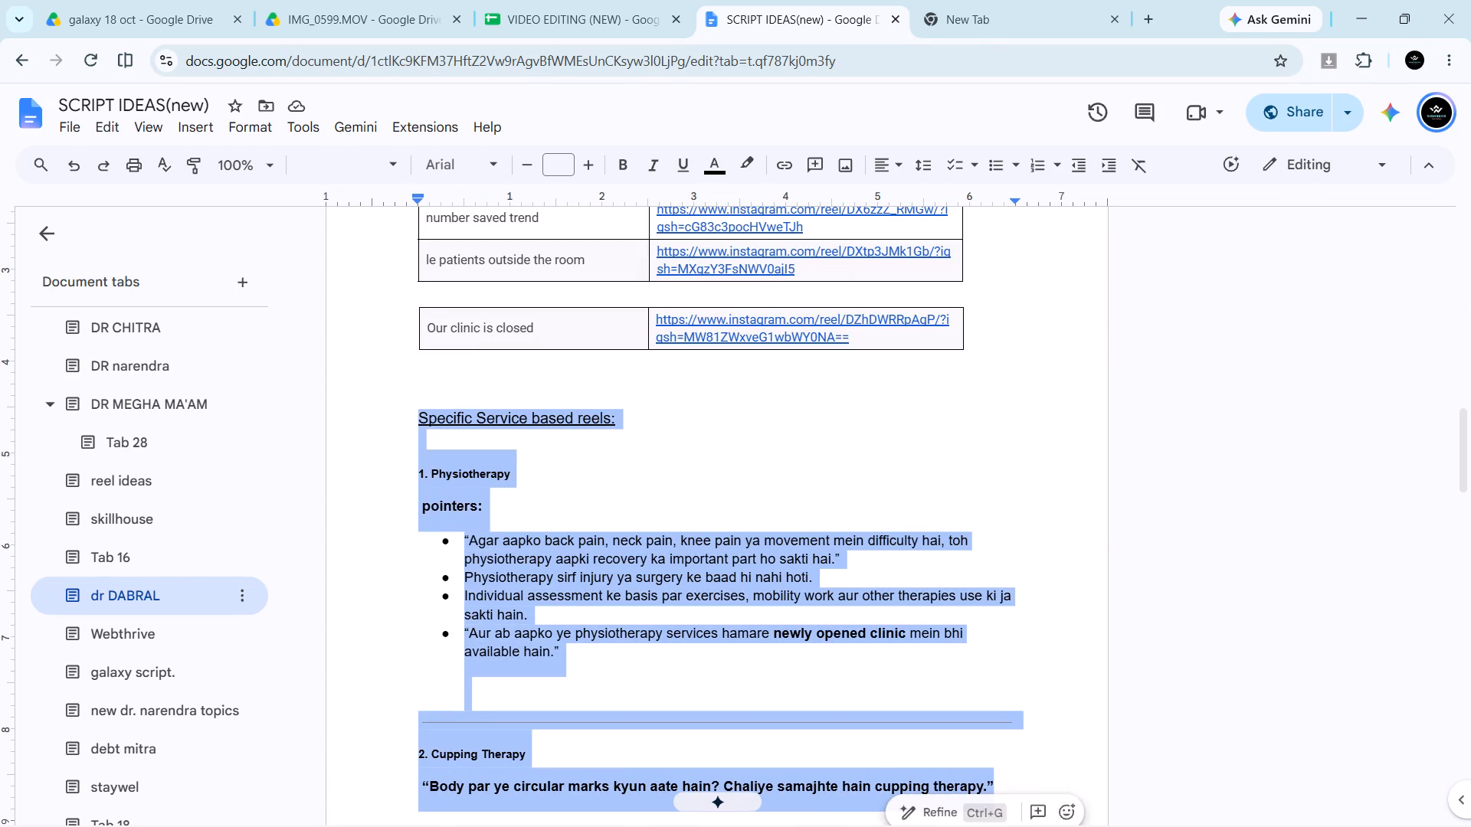
Move the horizontal divider line from above the Cupping Therapy heading to below the "Worst habits for ur knees" reel link.
scroll(860, 763, "down", 1)
left_click(1017, 620)
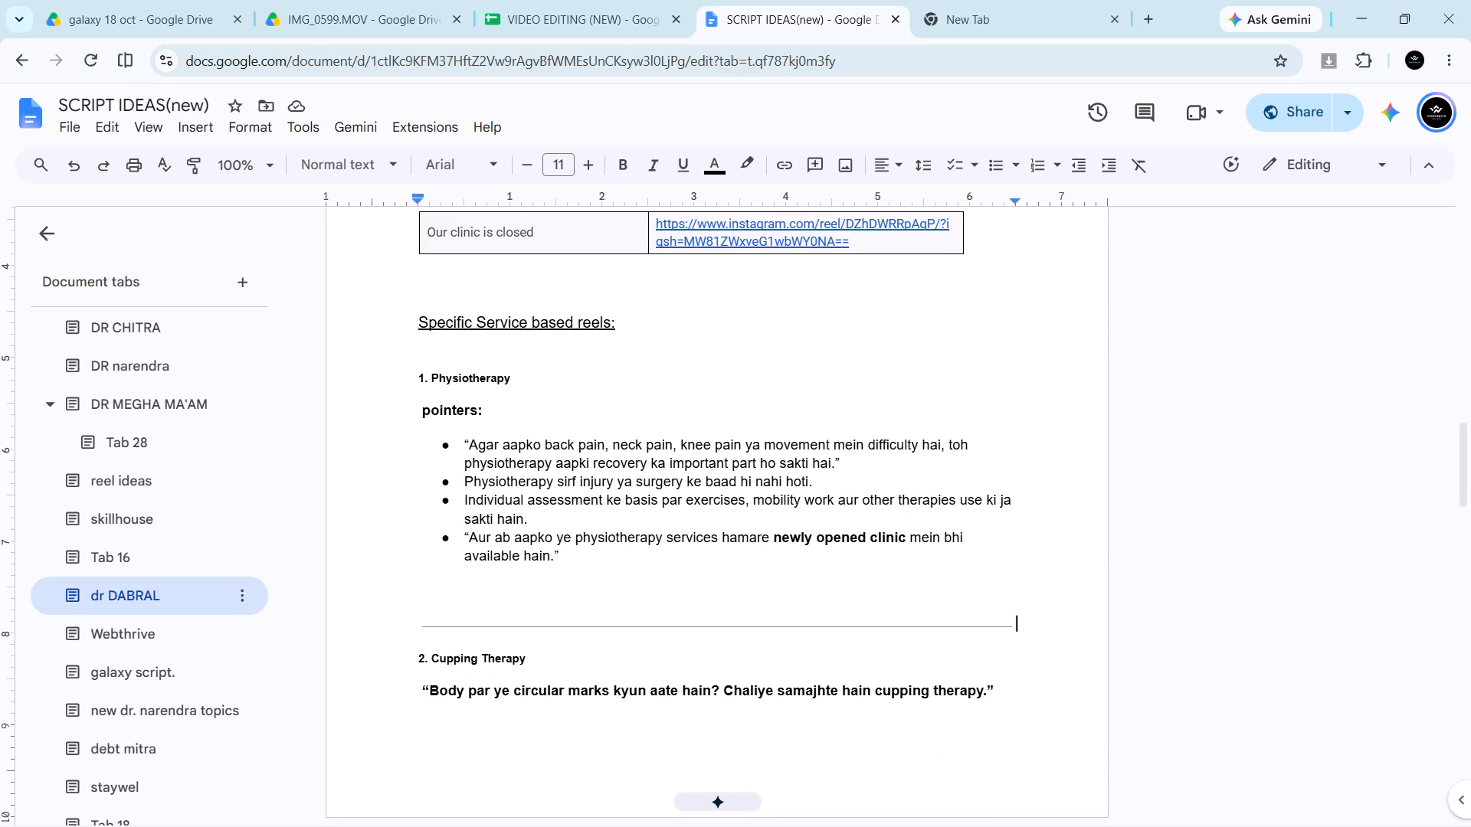
left_click_drag(1037, 629, 437, 613)
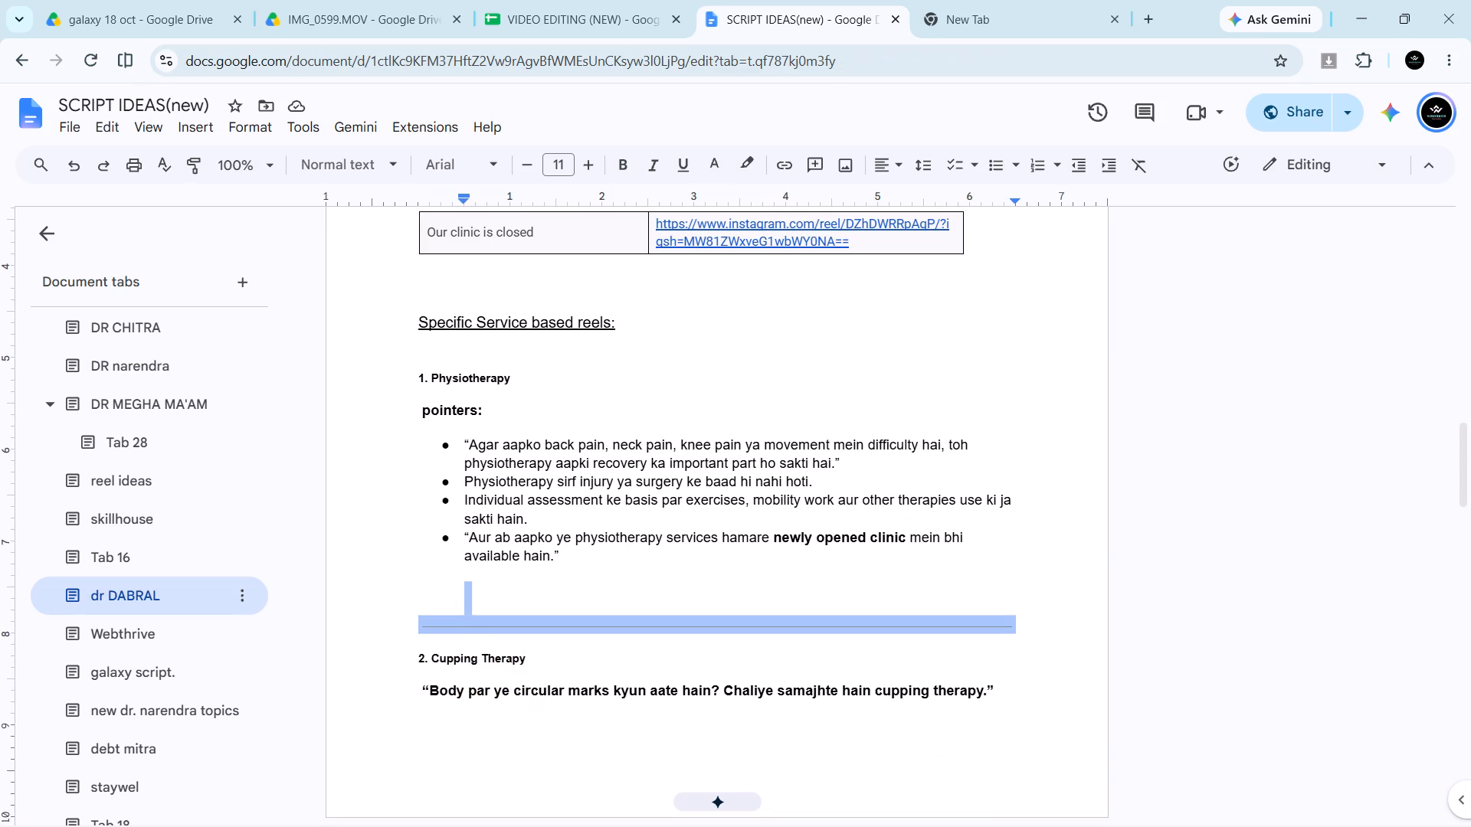
key("ctrl+x")
scroll(655, 534, "up", 2)
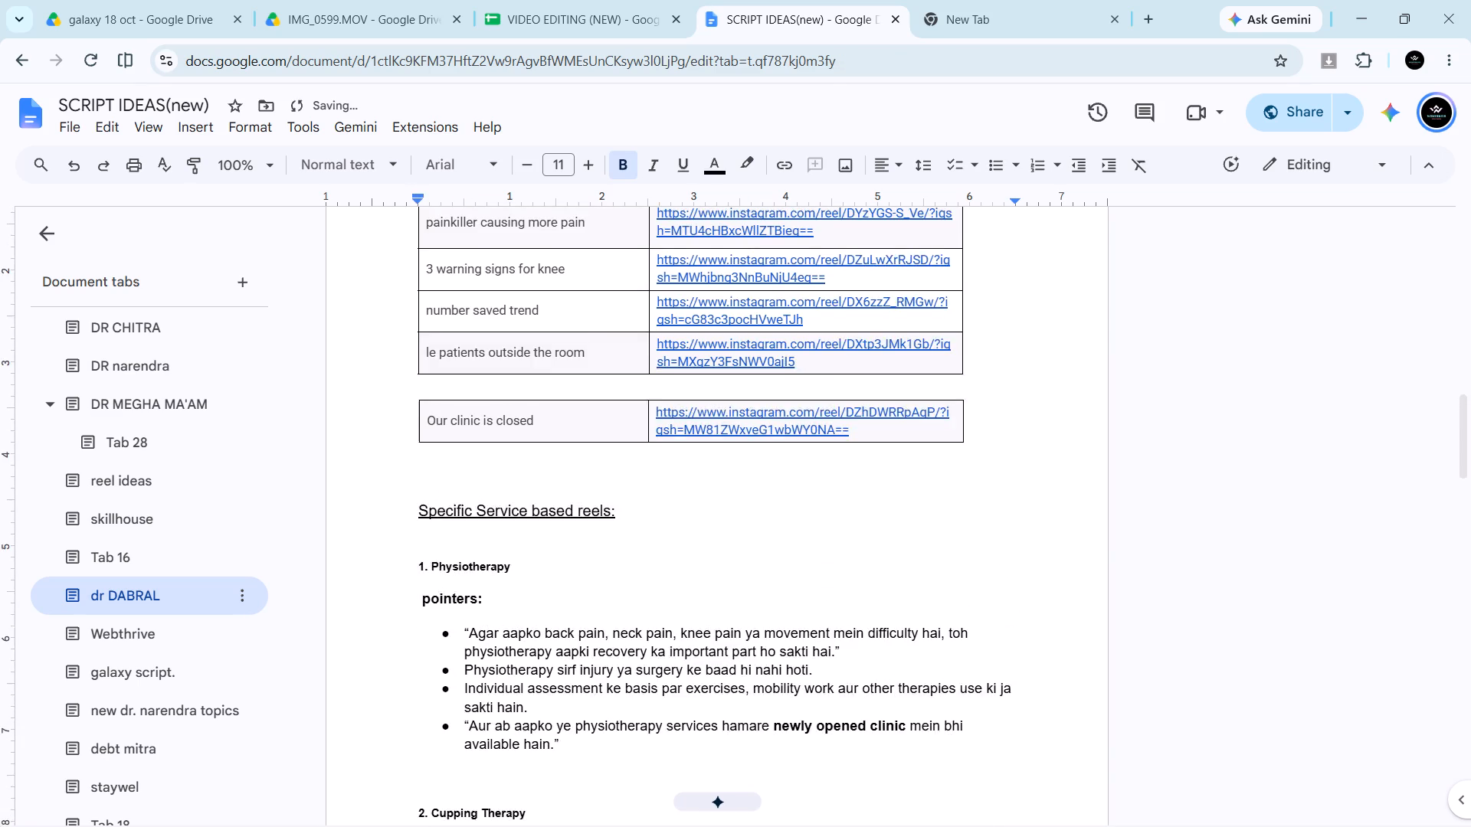
scroll(621, 527, "up", 5)
scroll(552, 506, "up", 5)
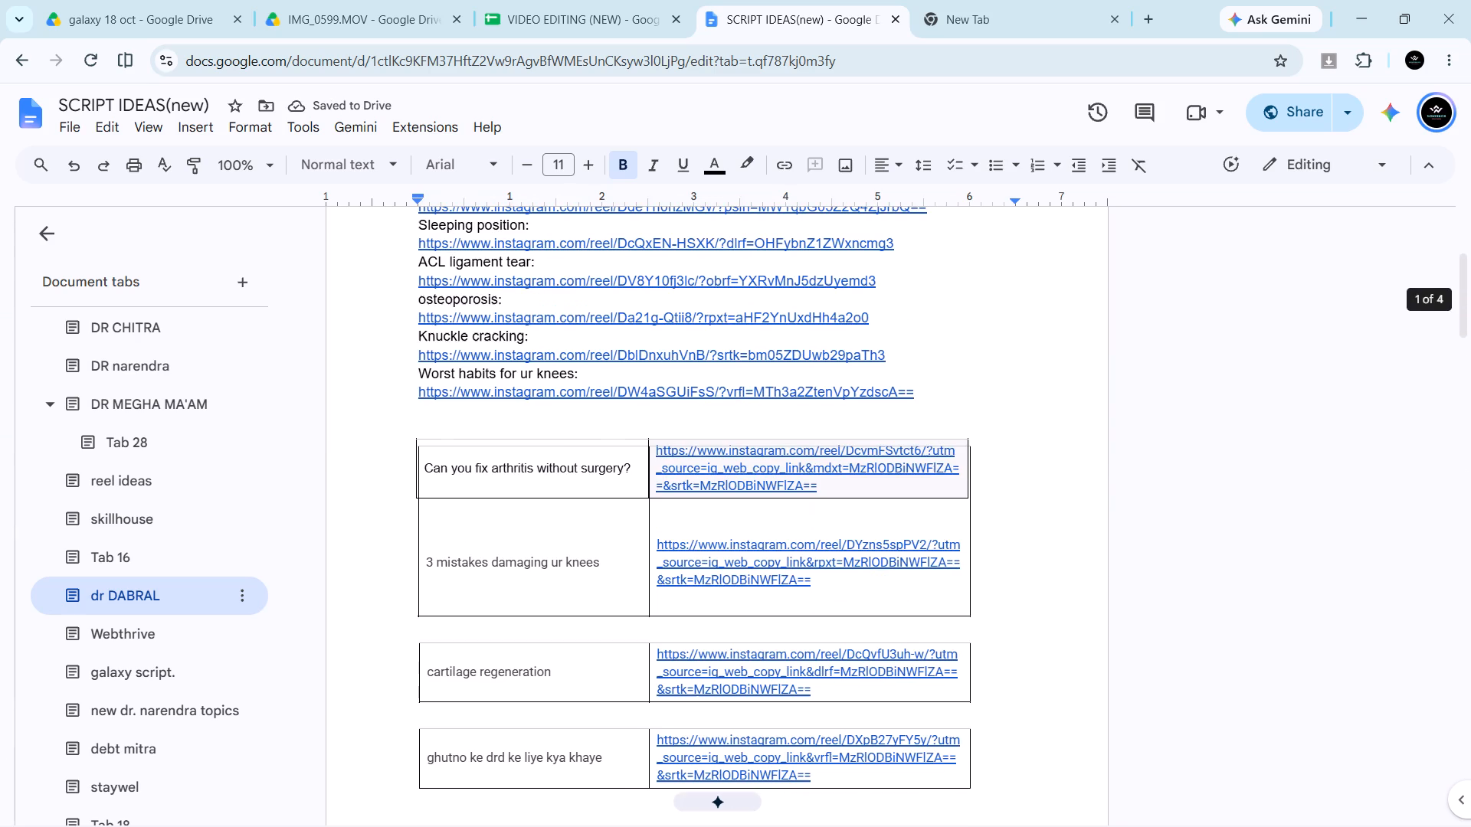
left_click(461, 435)
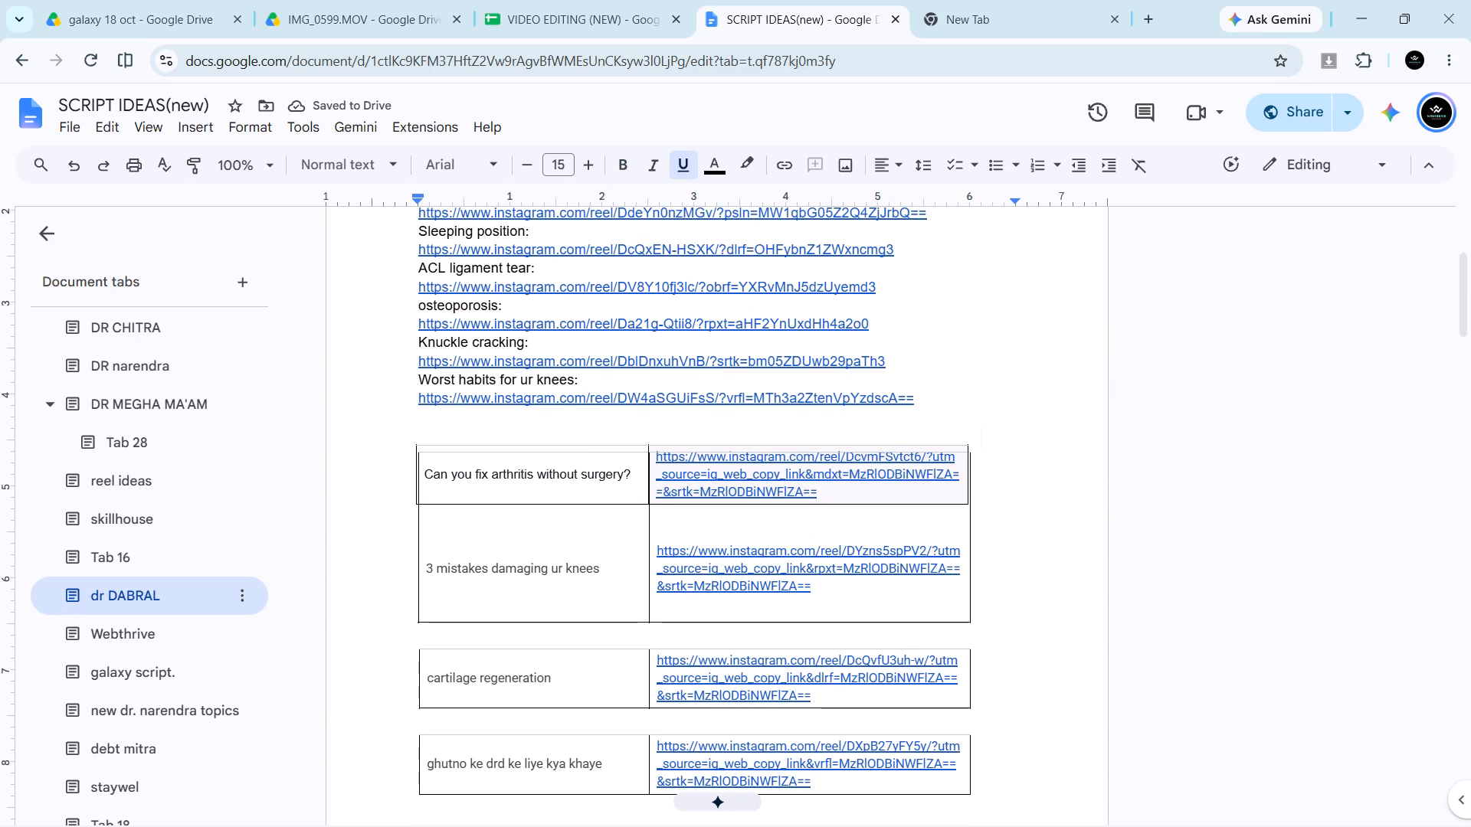
left_click(951, 409)
key("Return")
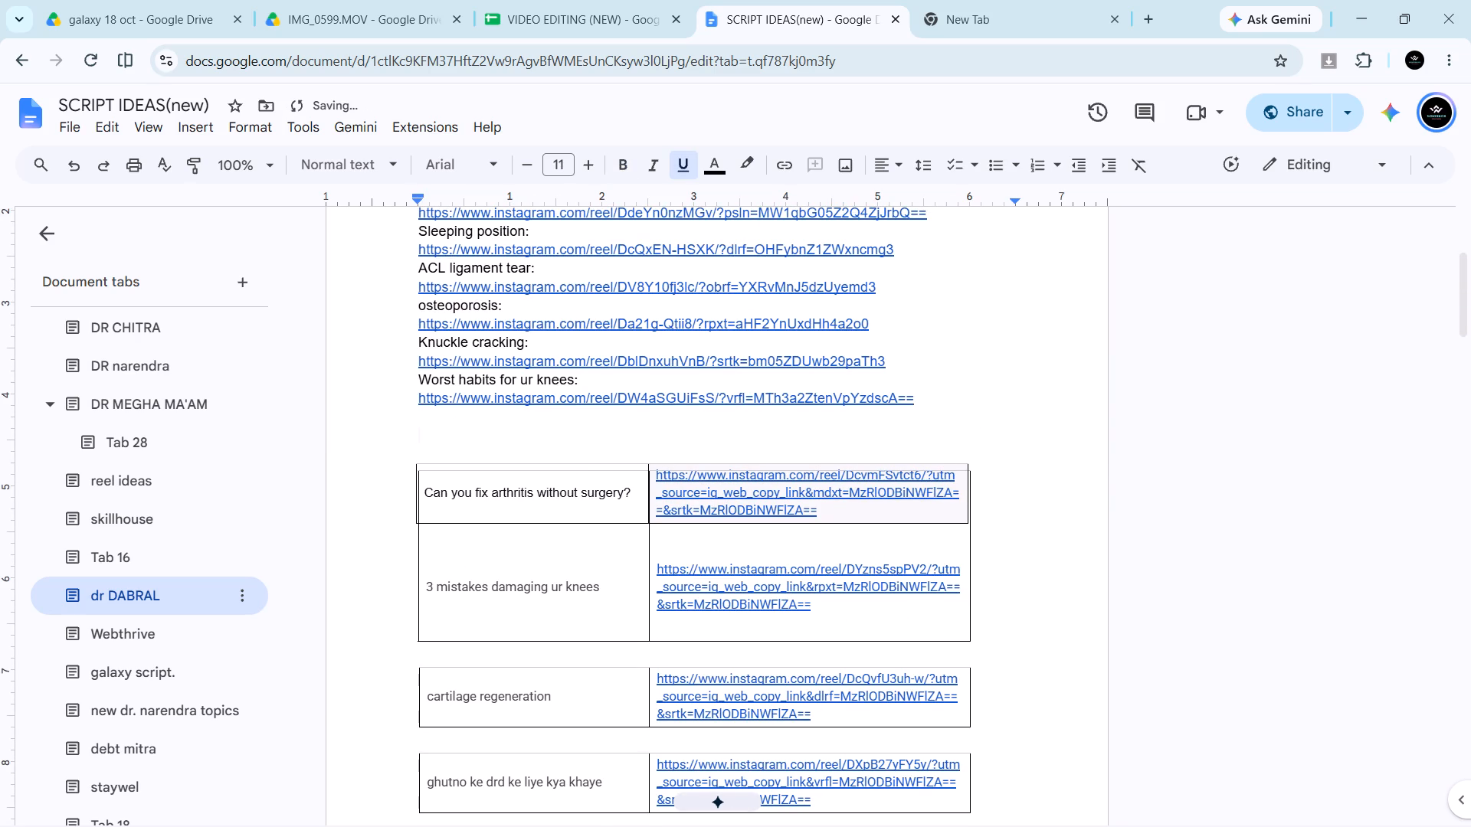
key("ctrl+v")
left_click(974, 450)
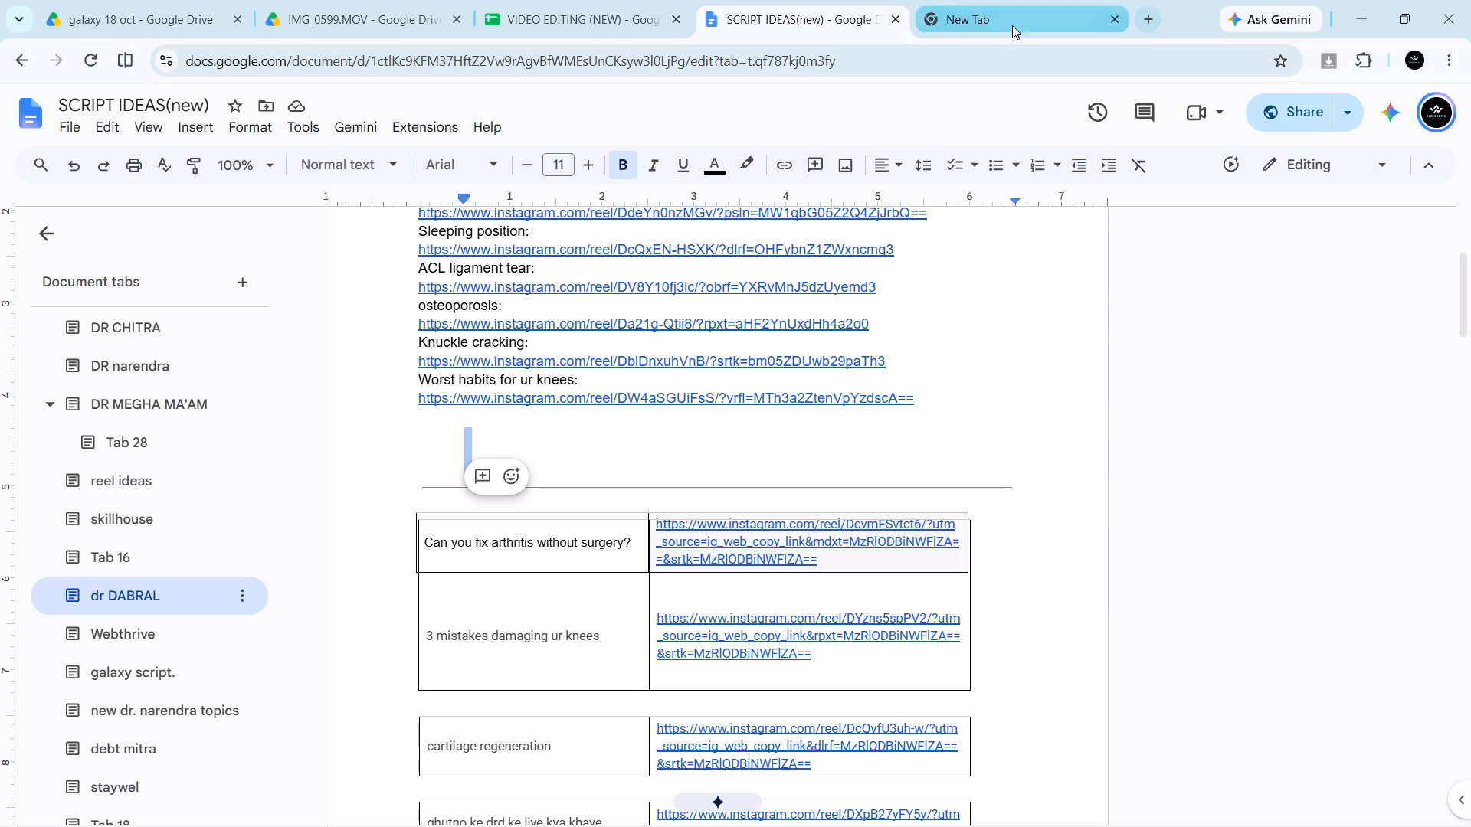
Remove the extra indented blank line between the "Worst habits for ur knees" link and the divider.
left_click(630, 463)
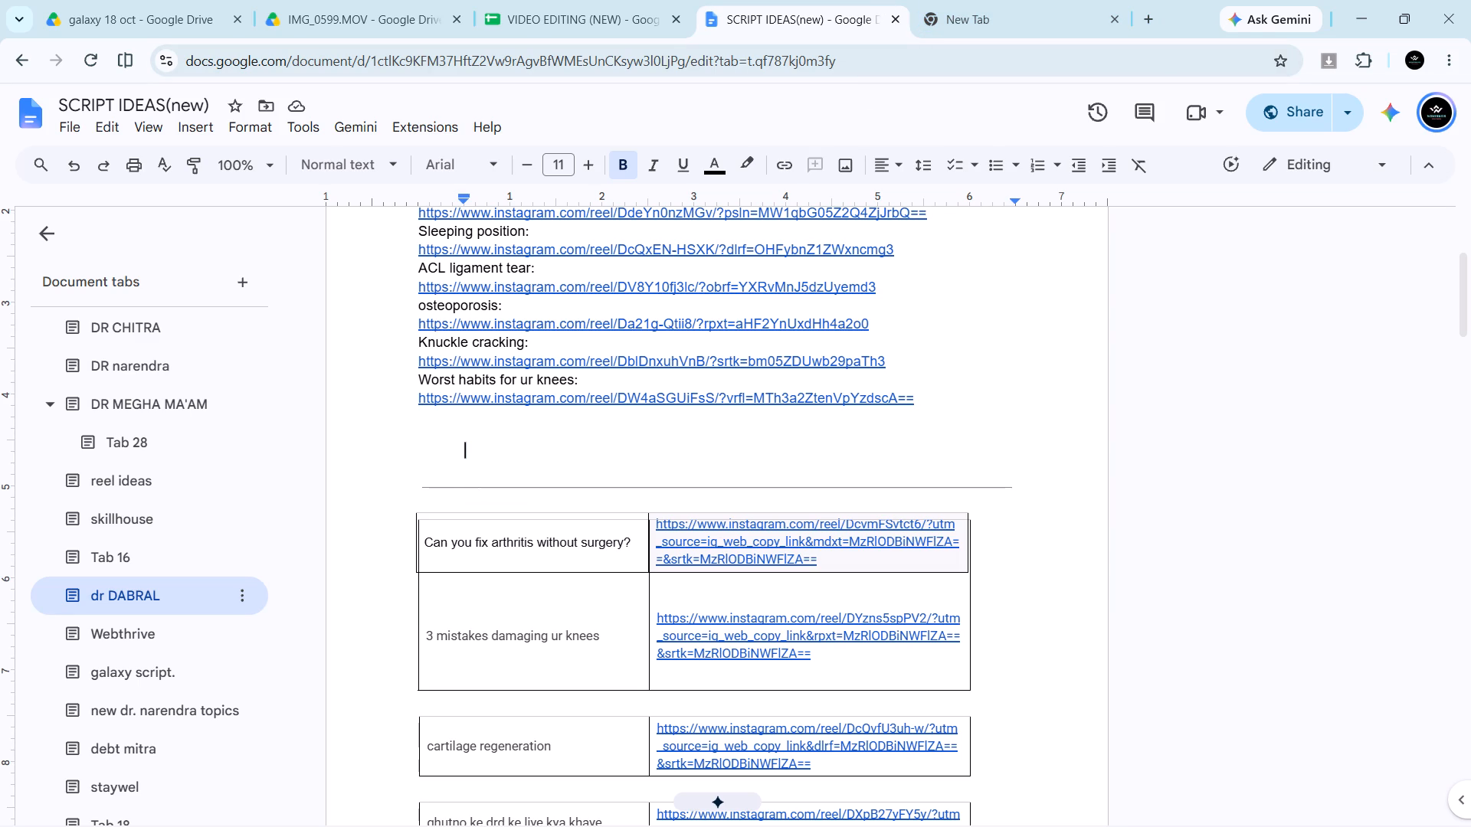
key("BackSpace")
key("BackSpace")
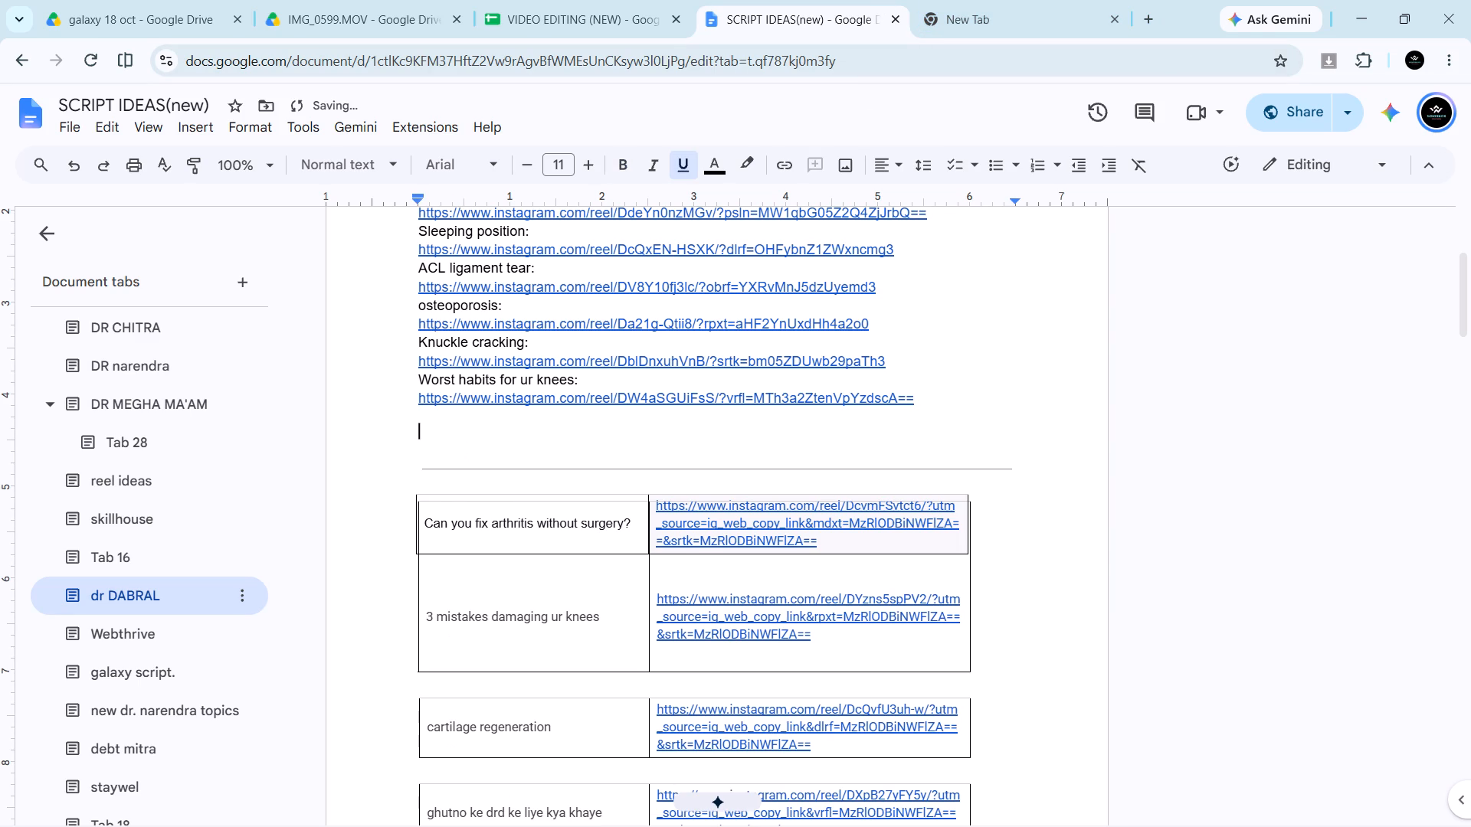
Insert a blank line between the divider and the "Can you fix arthritis without surgery?" table.
scroll(933, 510, "down", 1)
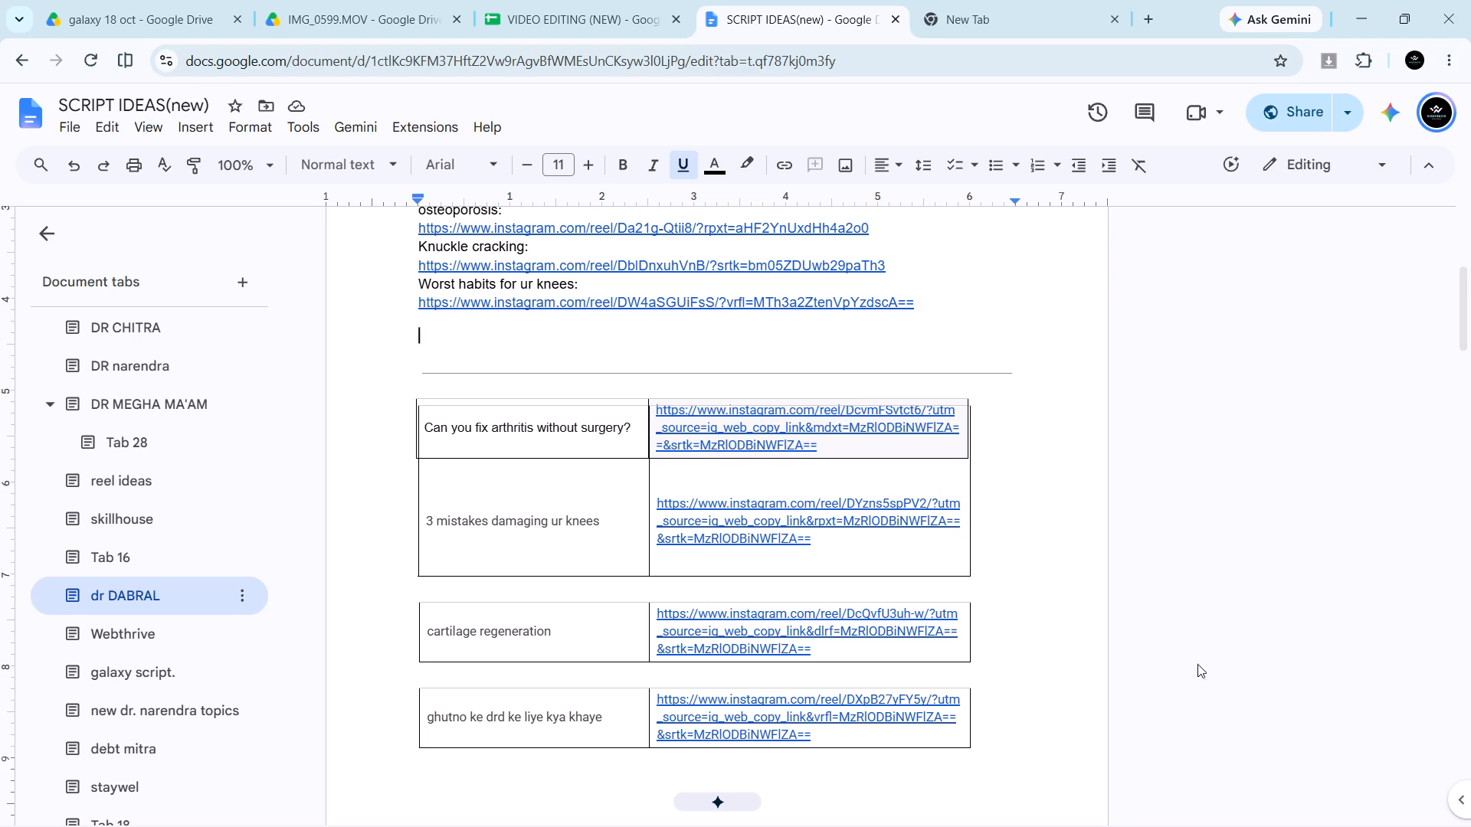
left_click(1025, 381)
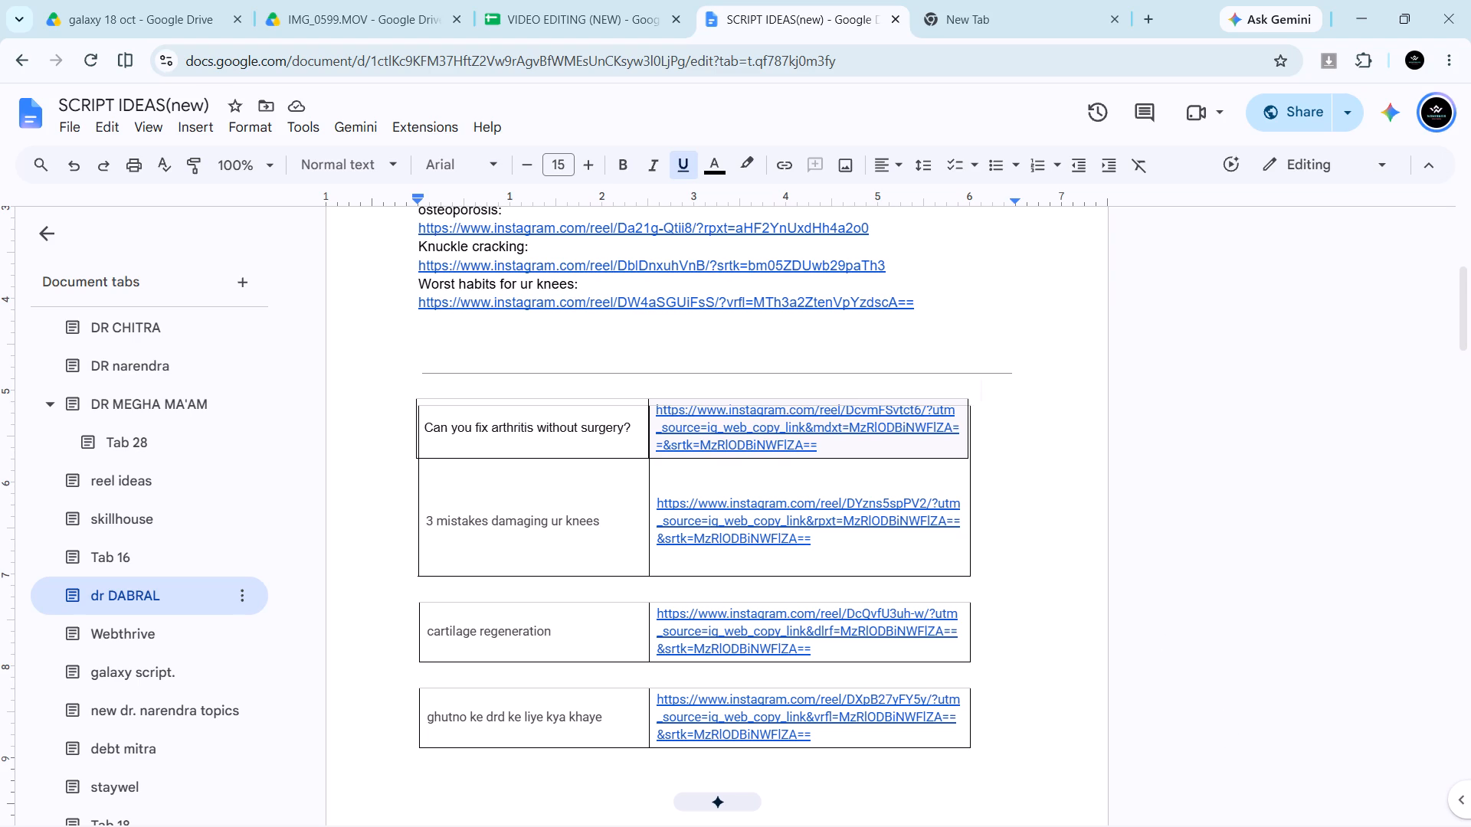
left_click(1026, 384)
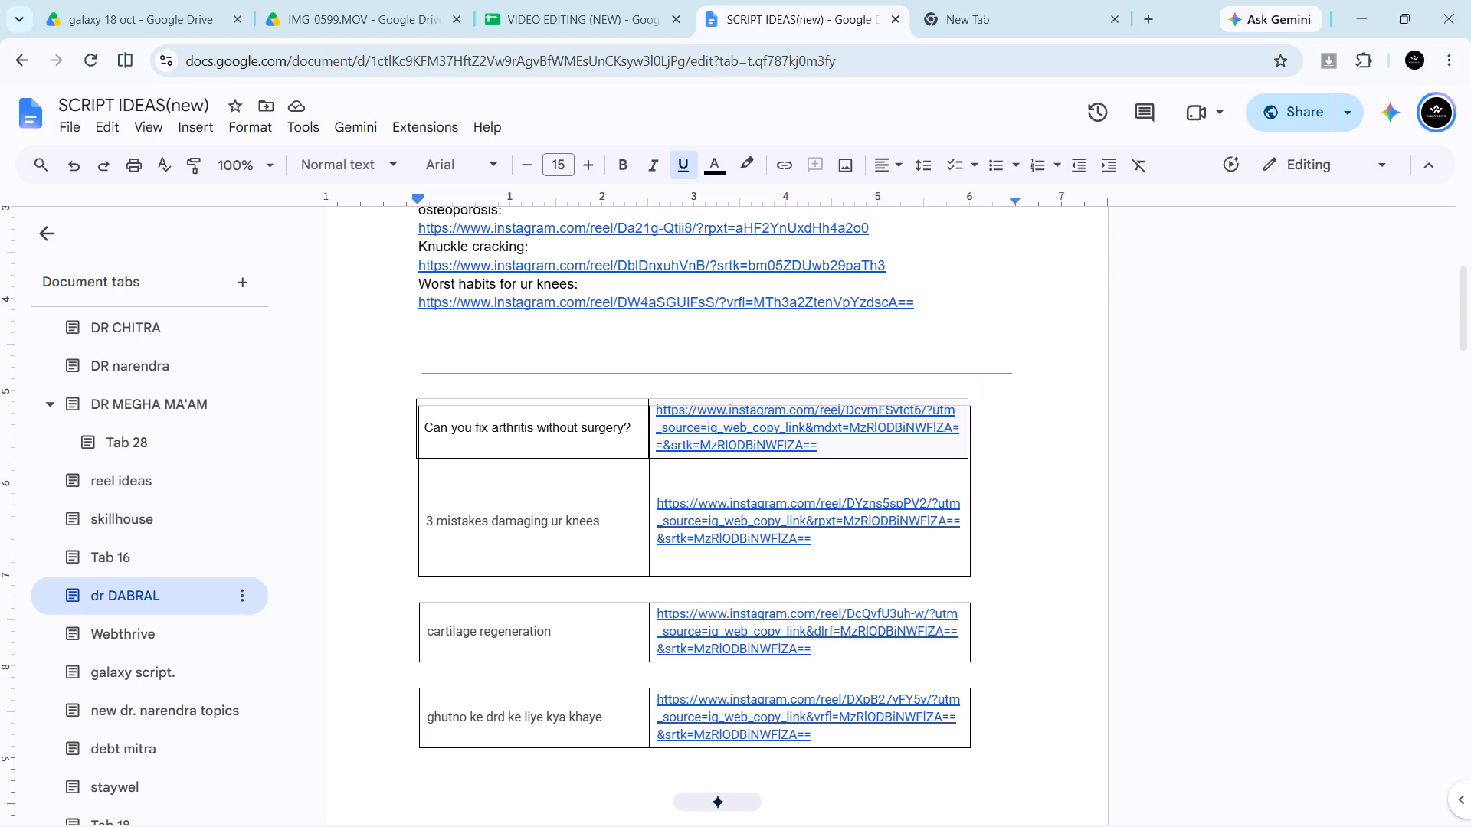
left_click(1043, 380)
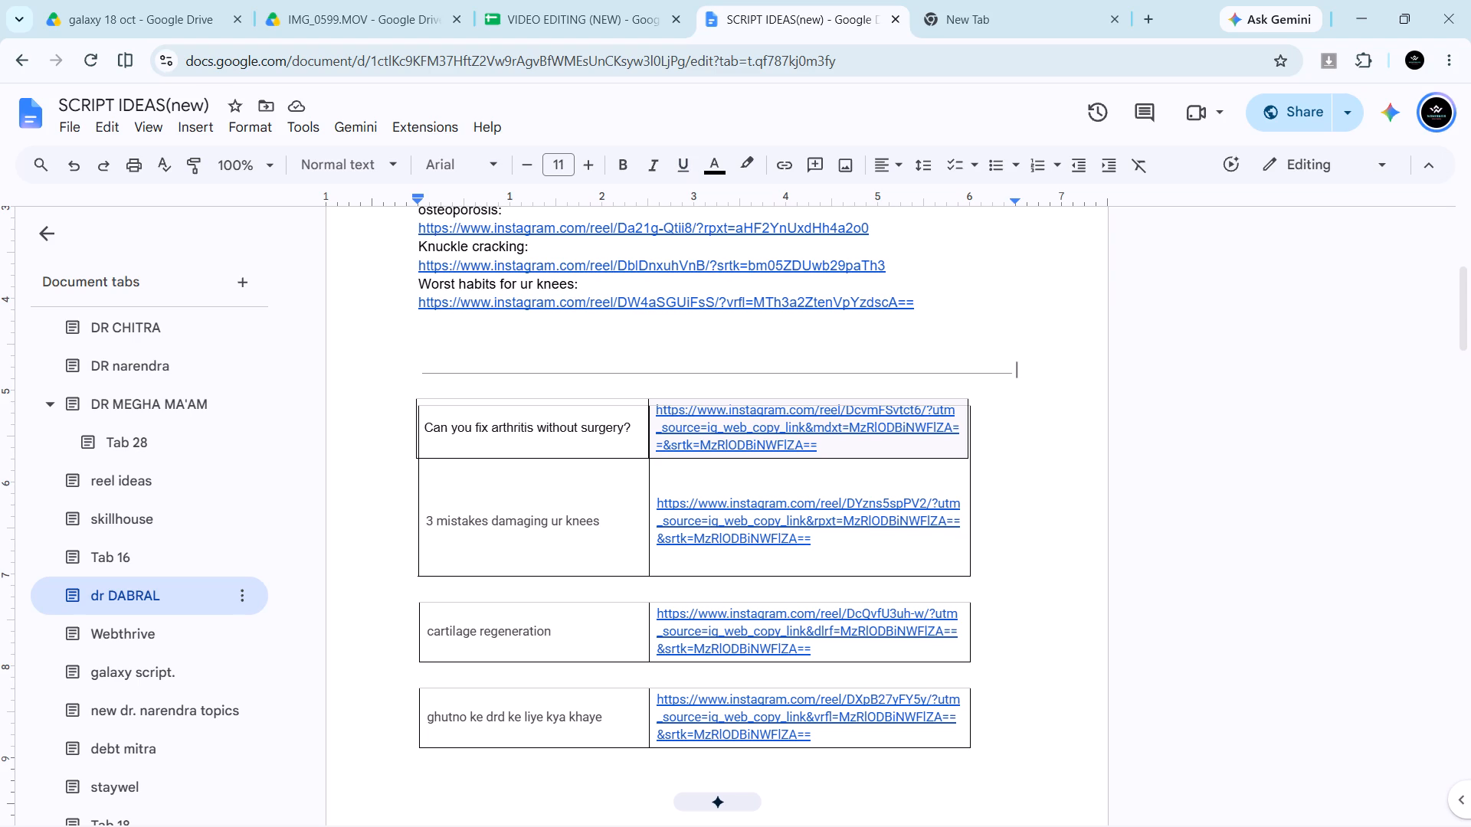
key("Return")
left_click(1060, 368)
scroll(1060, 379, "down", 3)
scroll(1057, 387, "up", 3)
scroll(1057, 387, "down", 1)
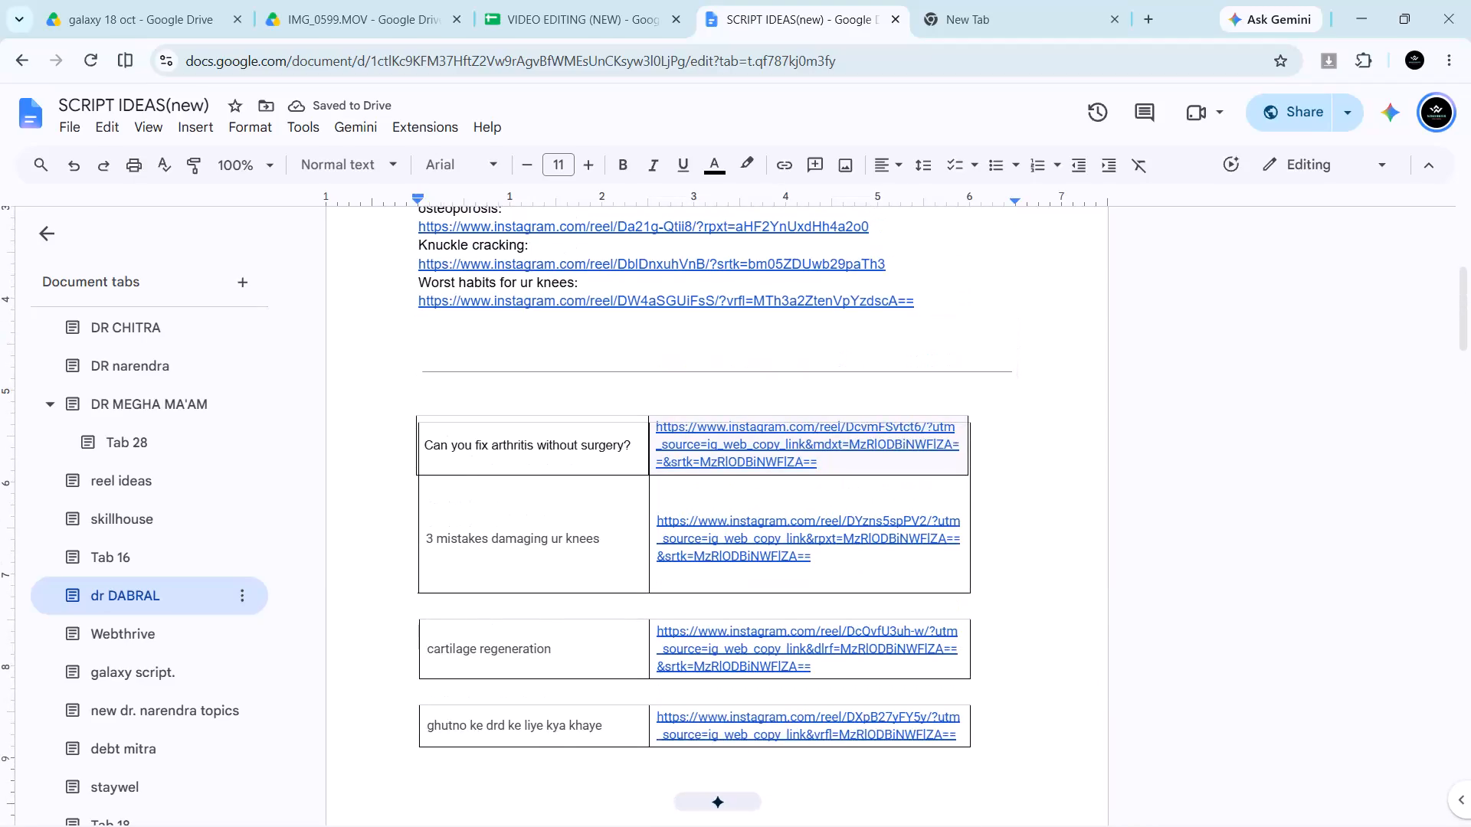
Check the layout from the link list and divider line through the reel idea tables to the Specific Service based reels section.
scroll(1057, 387, "down", 9)
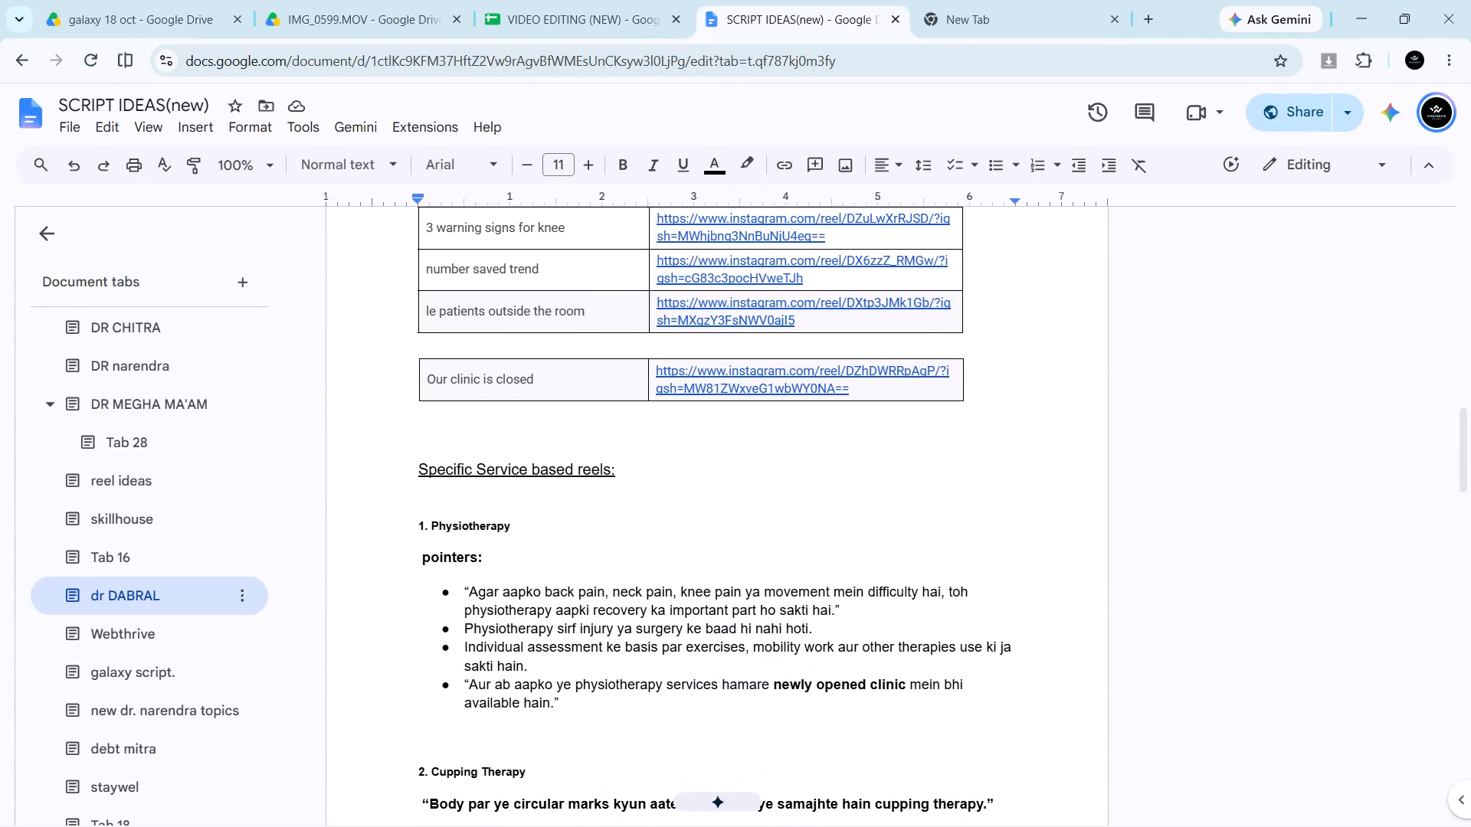
scroll(975, 448, "up", 12)
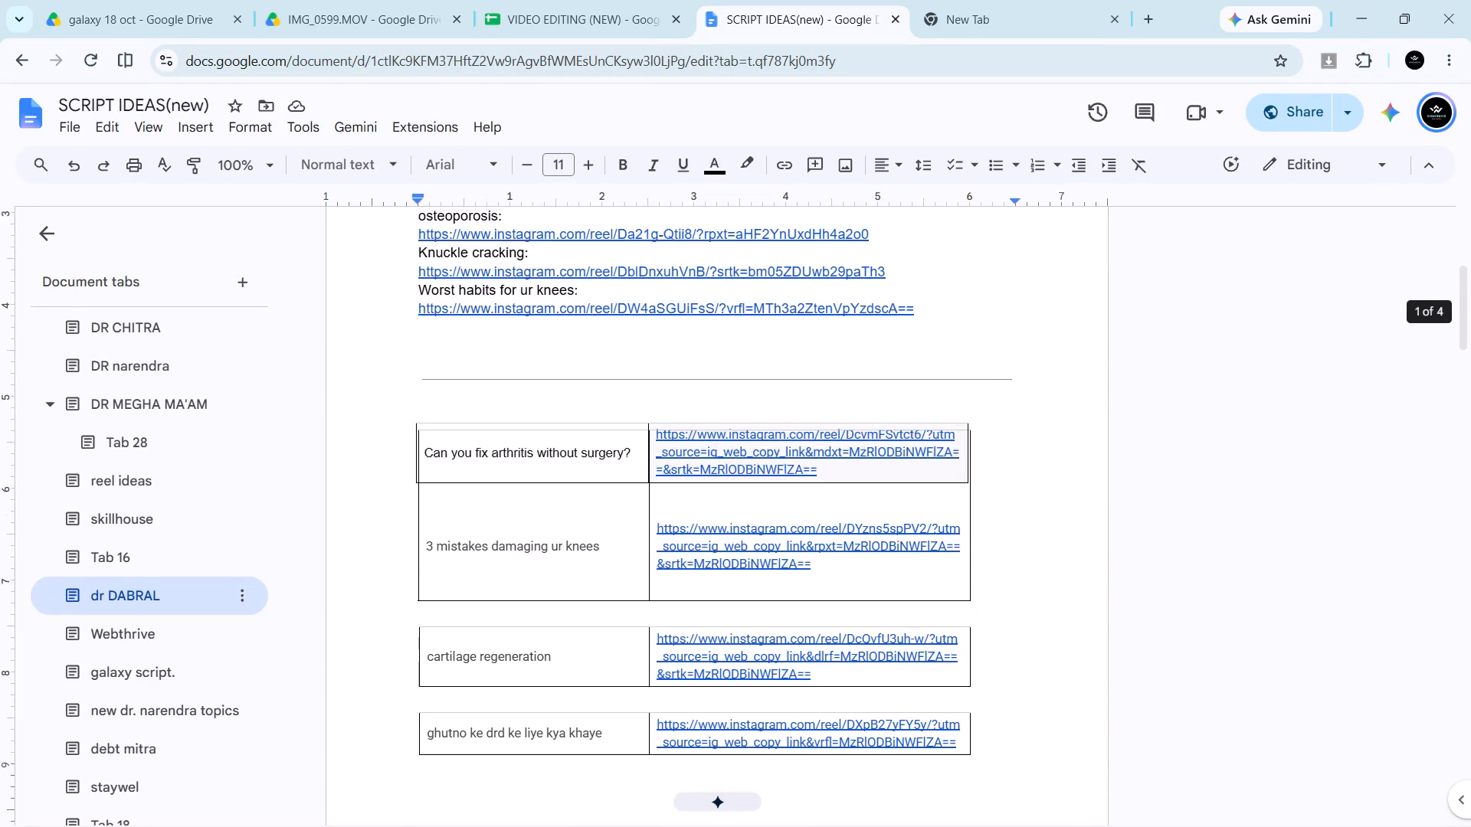
scroll(969, 432, "up", 5)
scroll(966, 424, "down", 7)
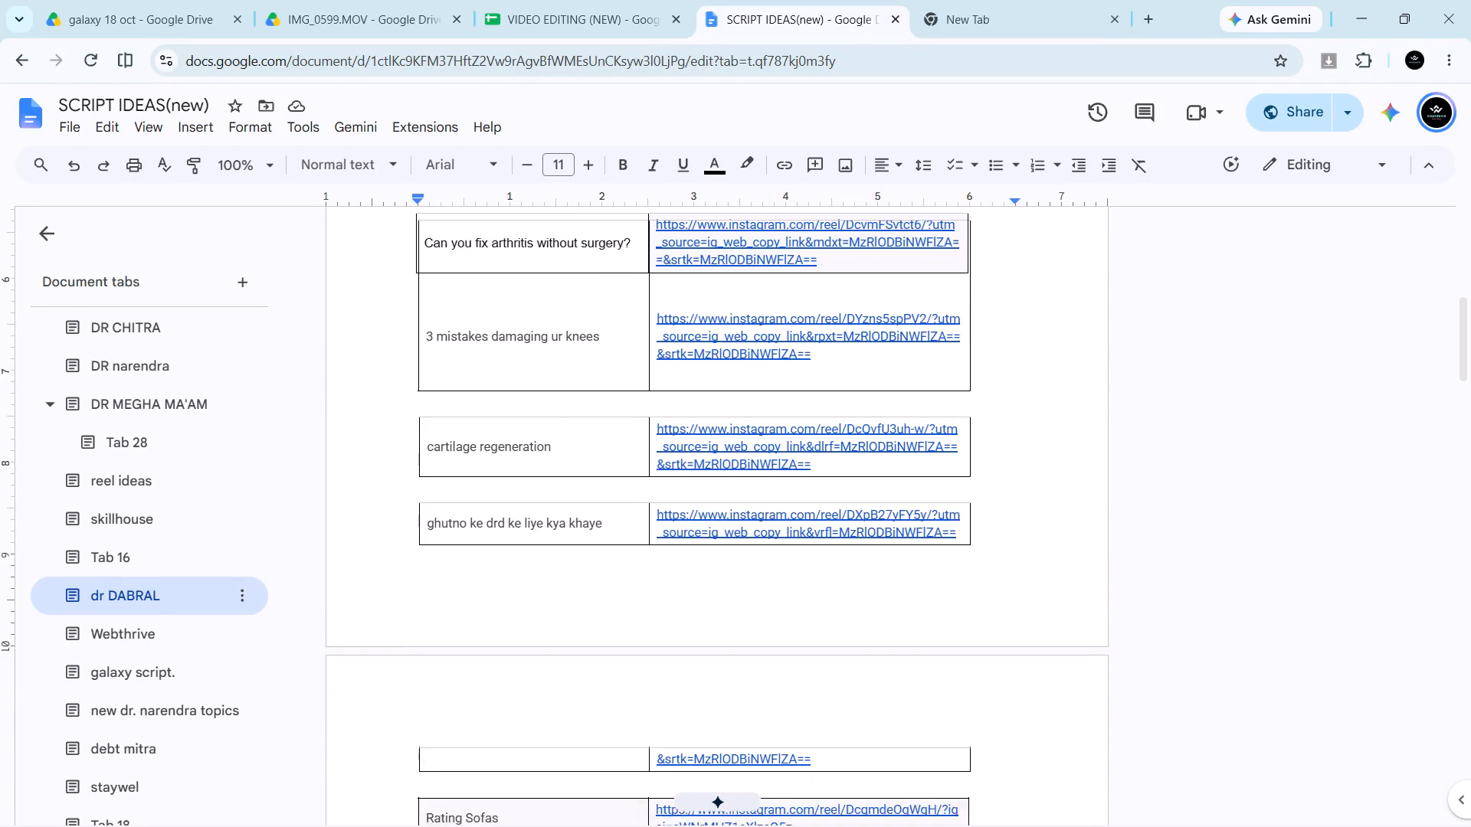
scroll(966, 424, "down", 6)
left_click(1053, 417)
Delete the blank line between the Physiotherapy pointers and the 2. Cupping Therapy heading.
scroll(1037, 421, "down", 3)
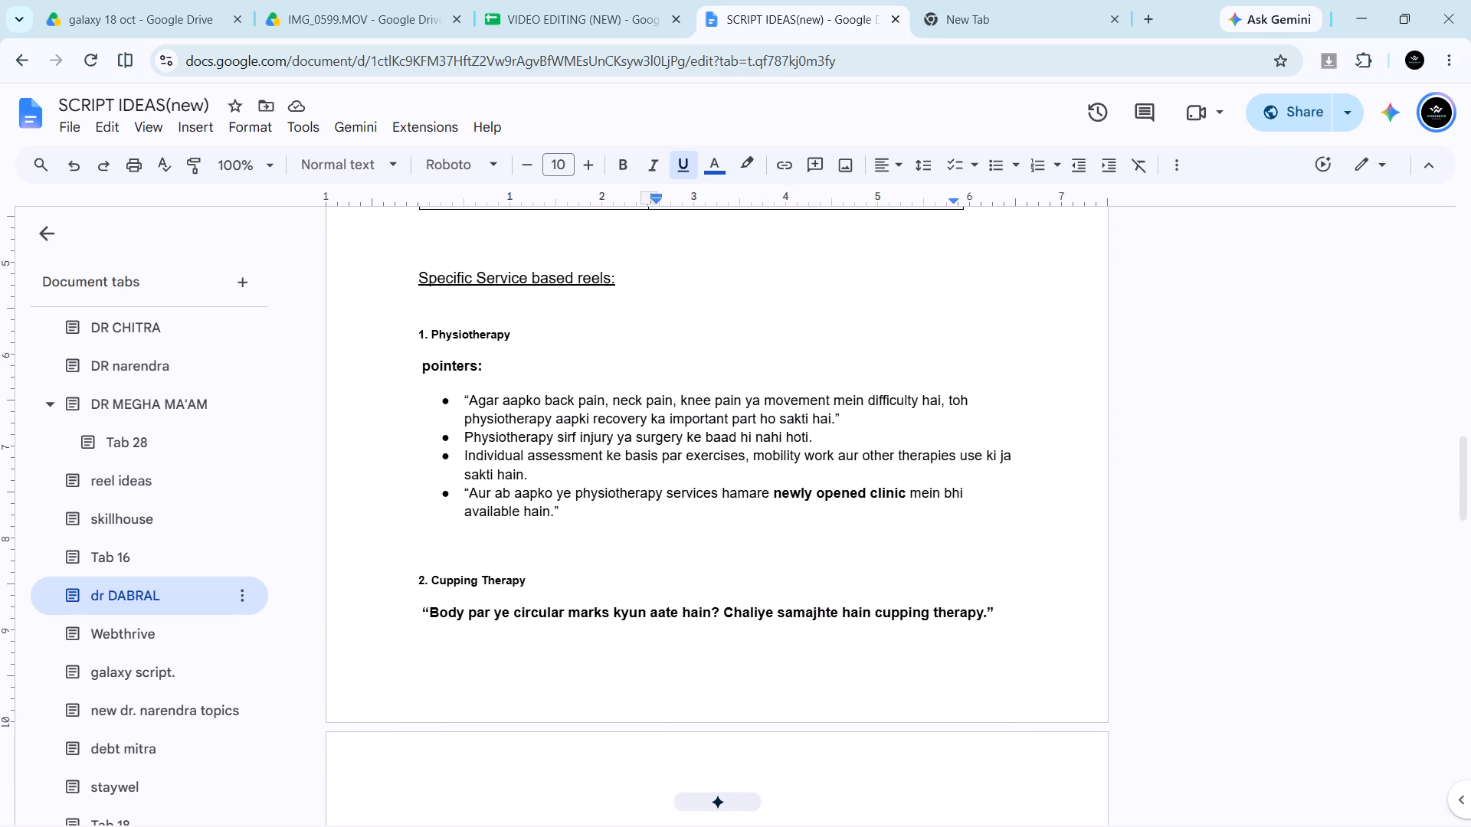
left_click(444, 561)
left_click(450, 542)
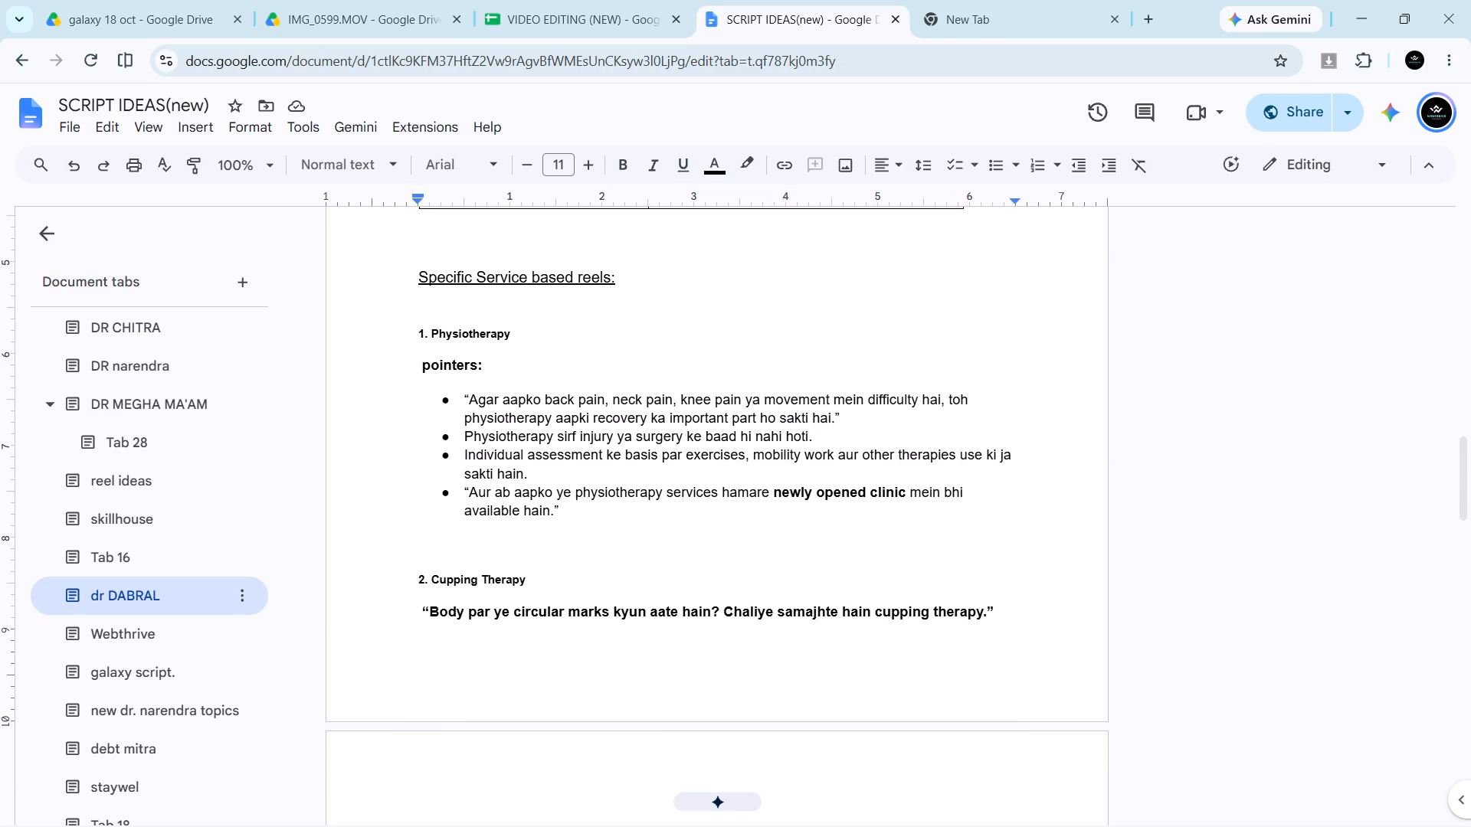
key("BackSpace")
Delete the horizontal divider line between the Cupping Therapy pointers and the 3. Dry Needling heading.
scroll(447, 506, "down", 3)
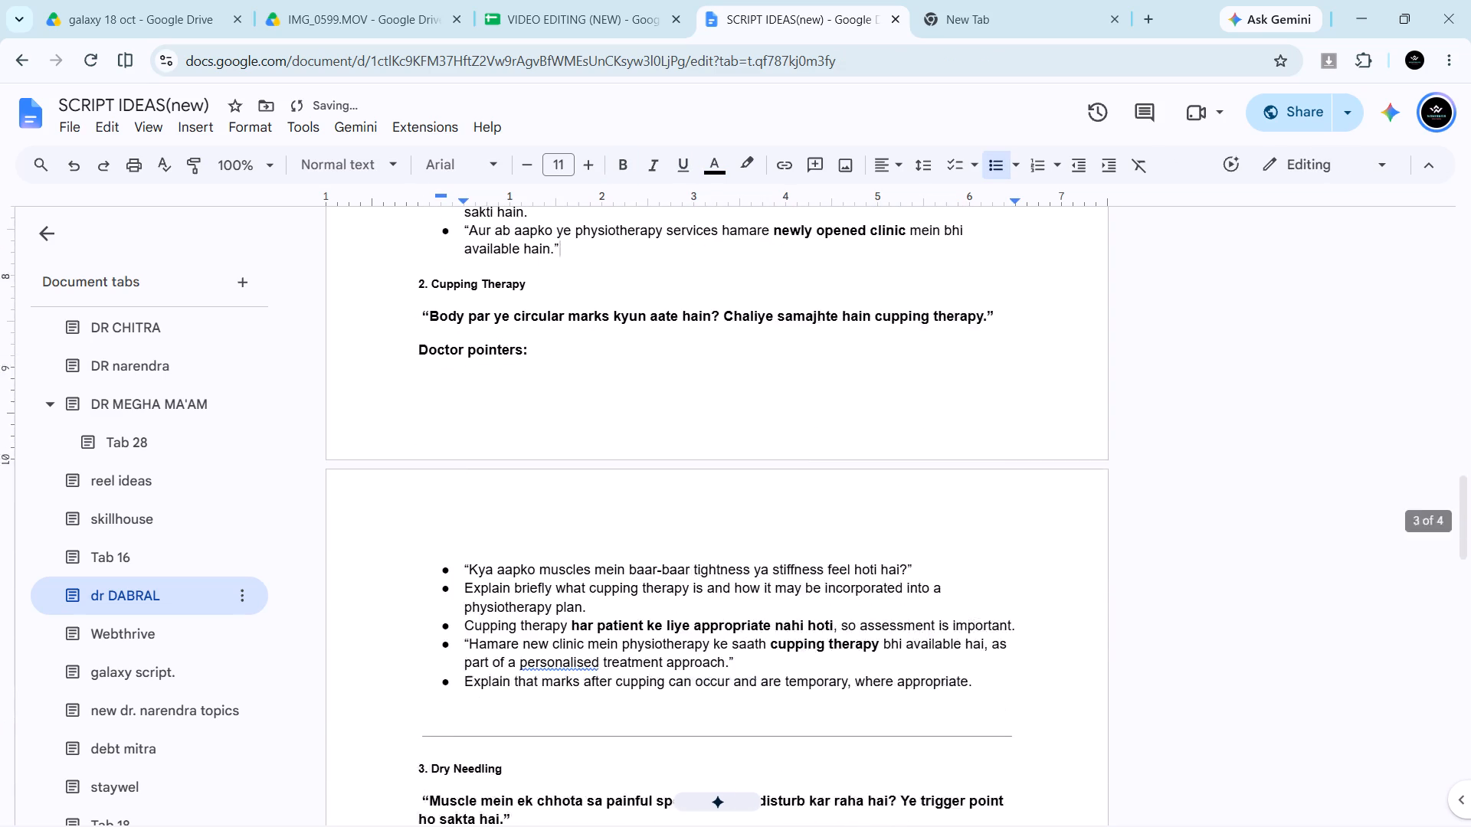
scroll(449, 506, "down", 2)
left_click(1040, 527)
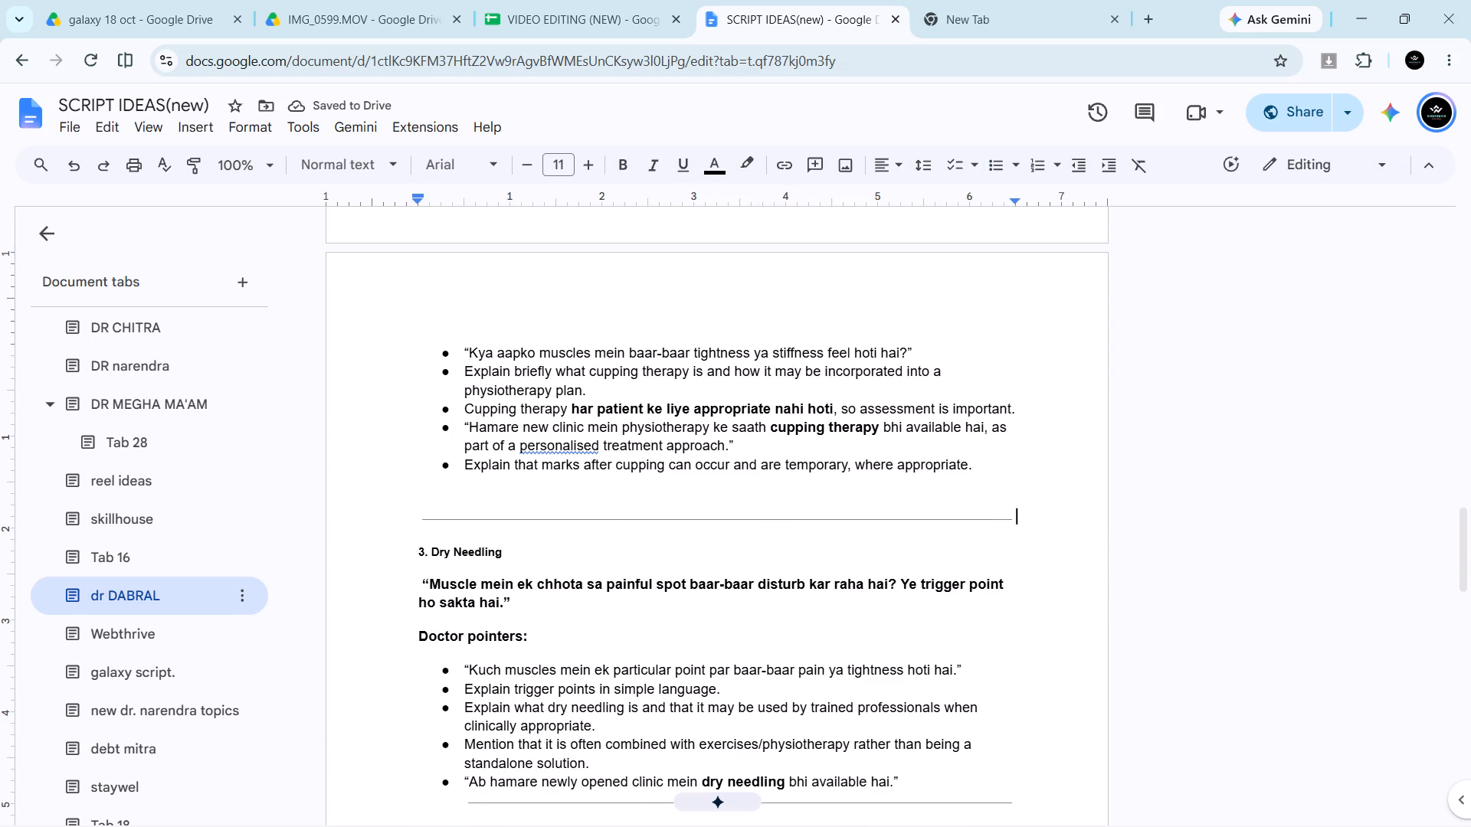
key("BackSpace")
key("BackSpace")
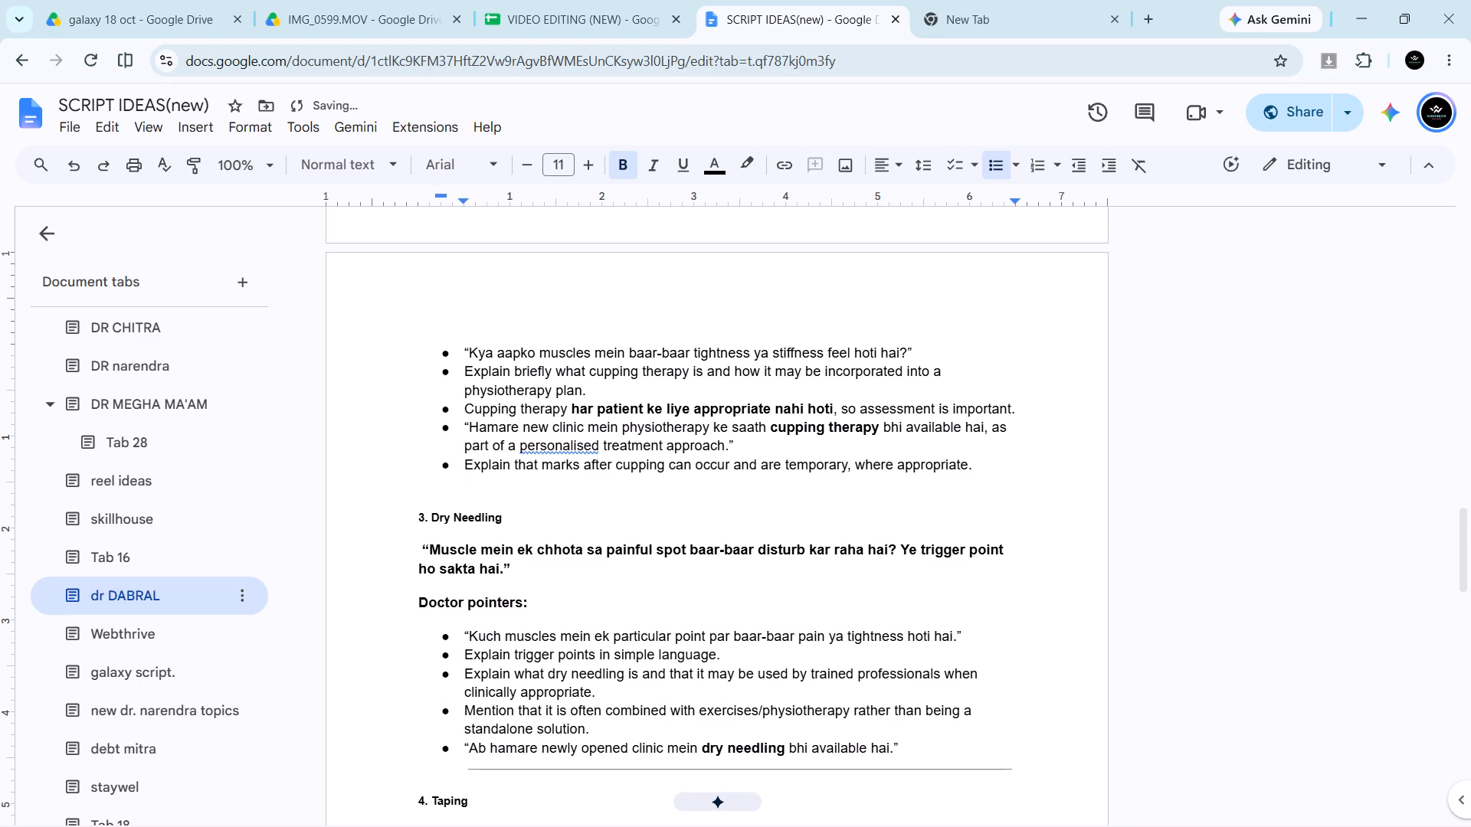
Delete the horizontal divider line between the Dry Needling pointers and the 4. Taping heading.
scroll(833, 500, "down", 3)
left_click(1037, 491)
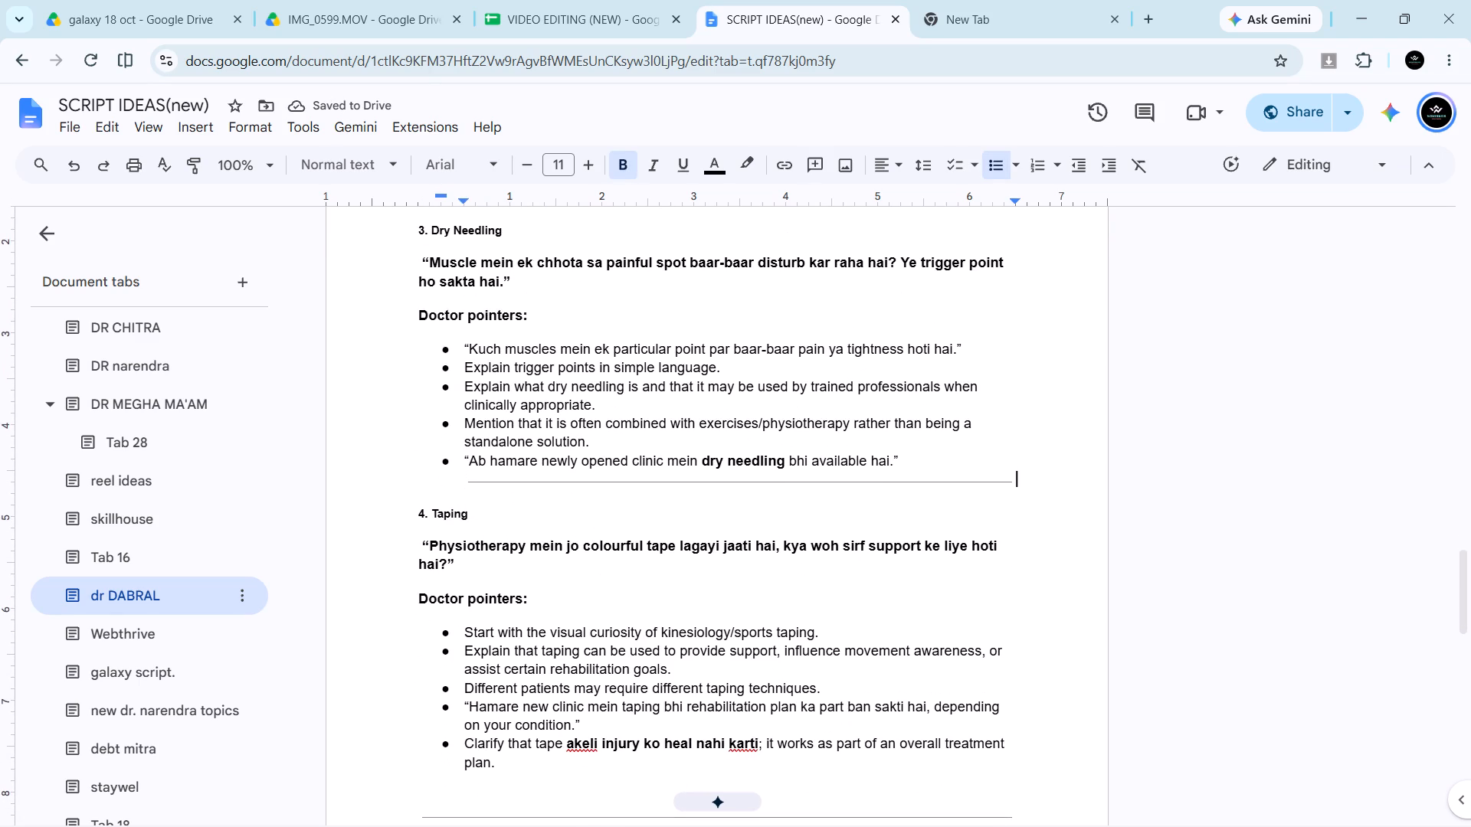
key("BackSpace")
key("BackSpace")
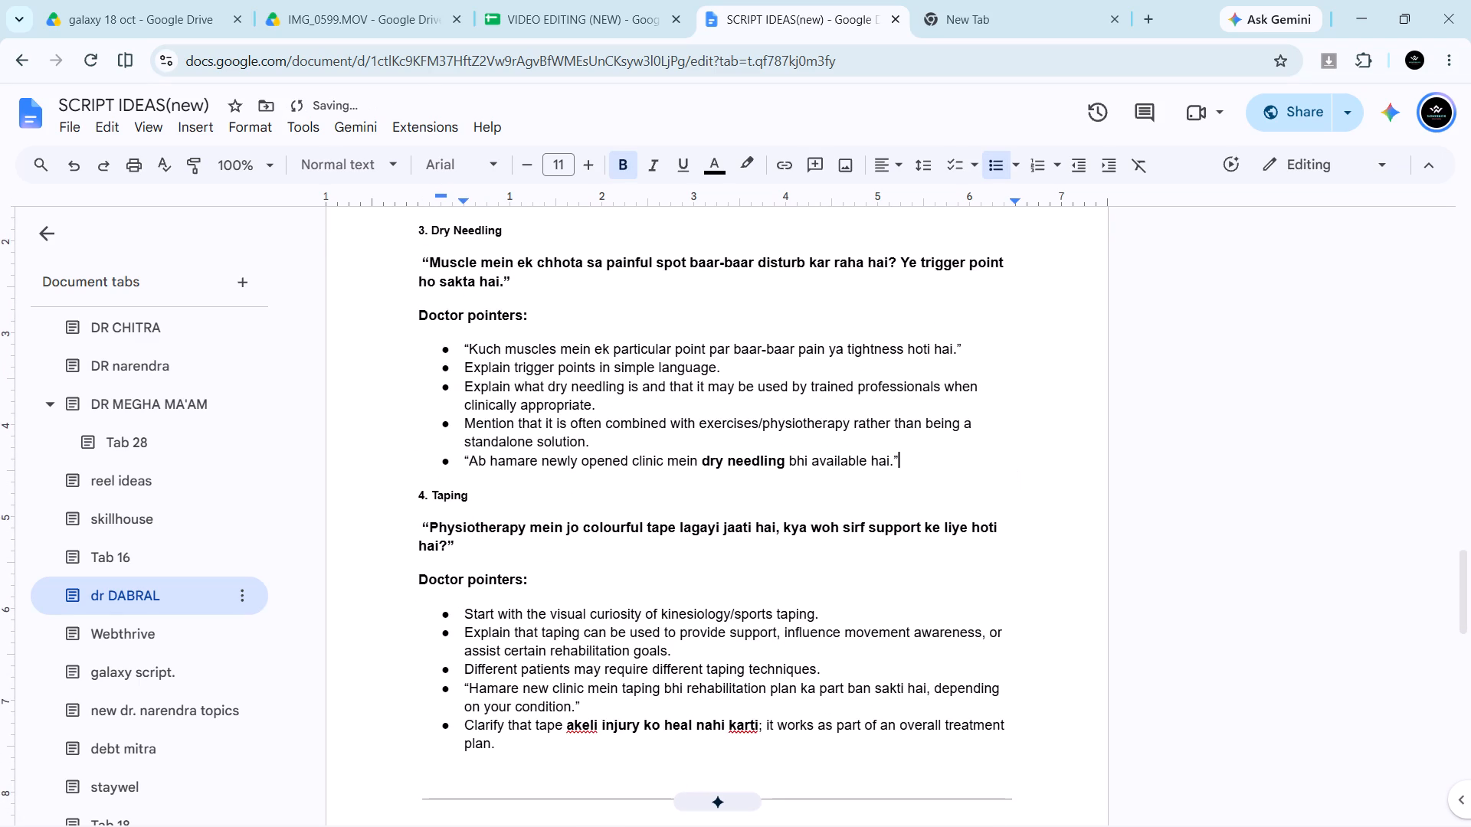
Delete the horizontal divider line between the Taping pointers and the 5. Rehabilitation Centre heading.
scroll(798, 515, "down", 3)
left_click(1029, 513)
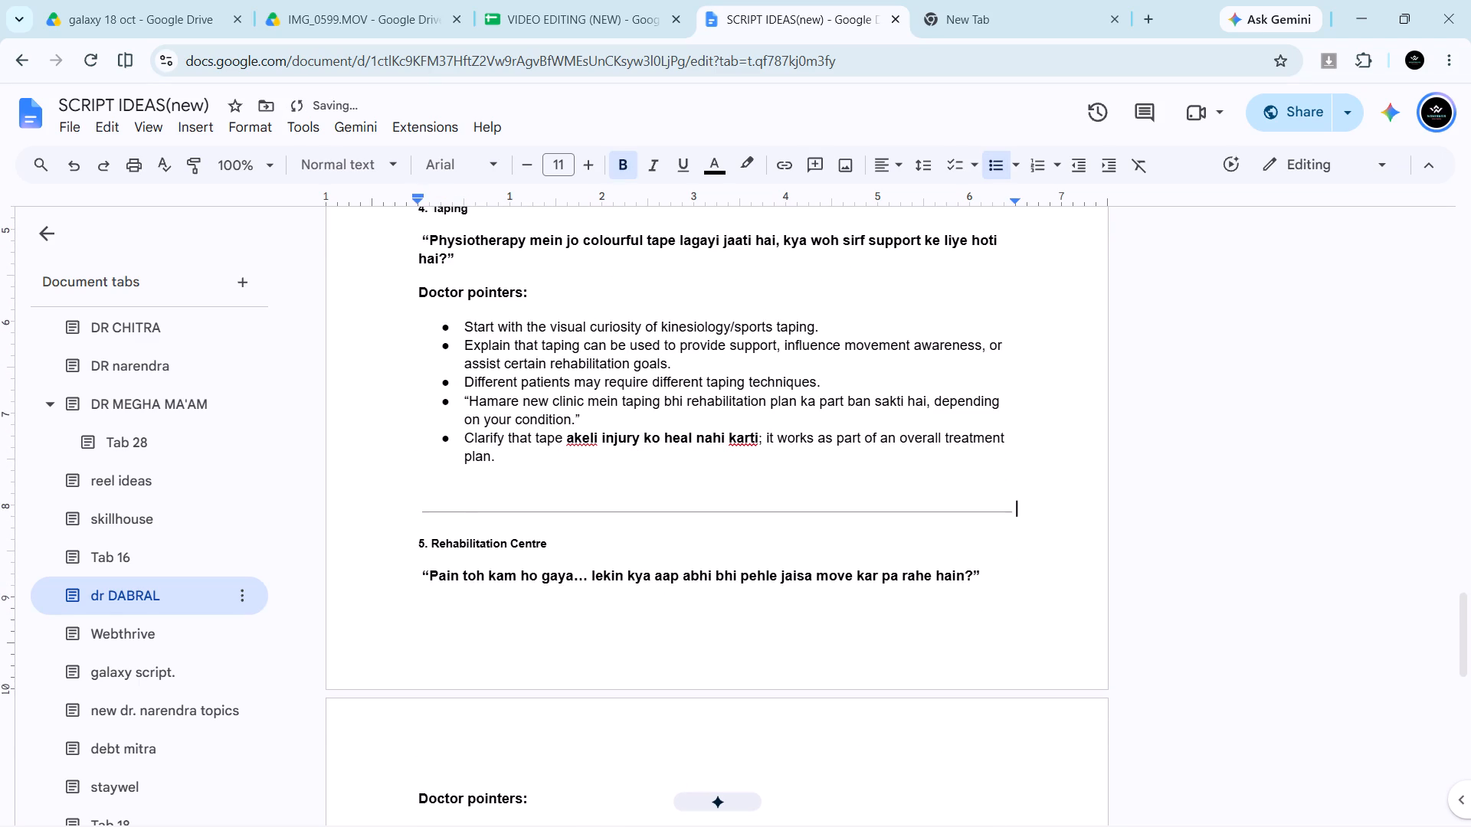
key("BackSpace")
key("BackSpace")
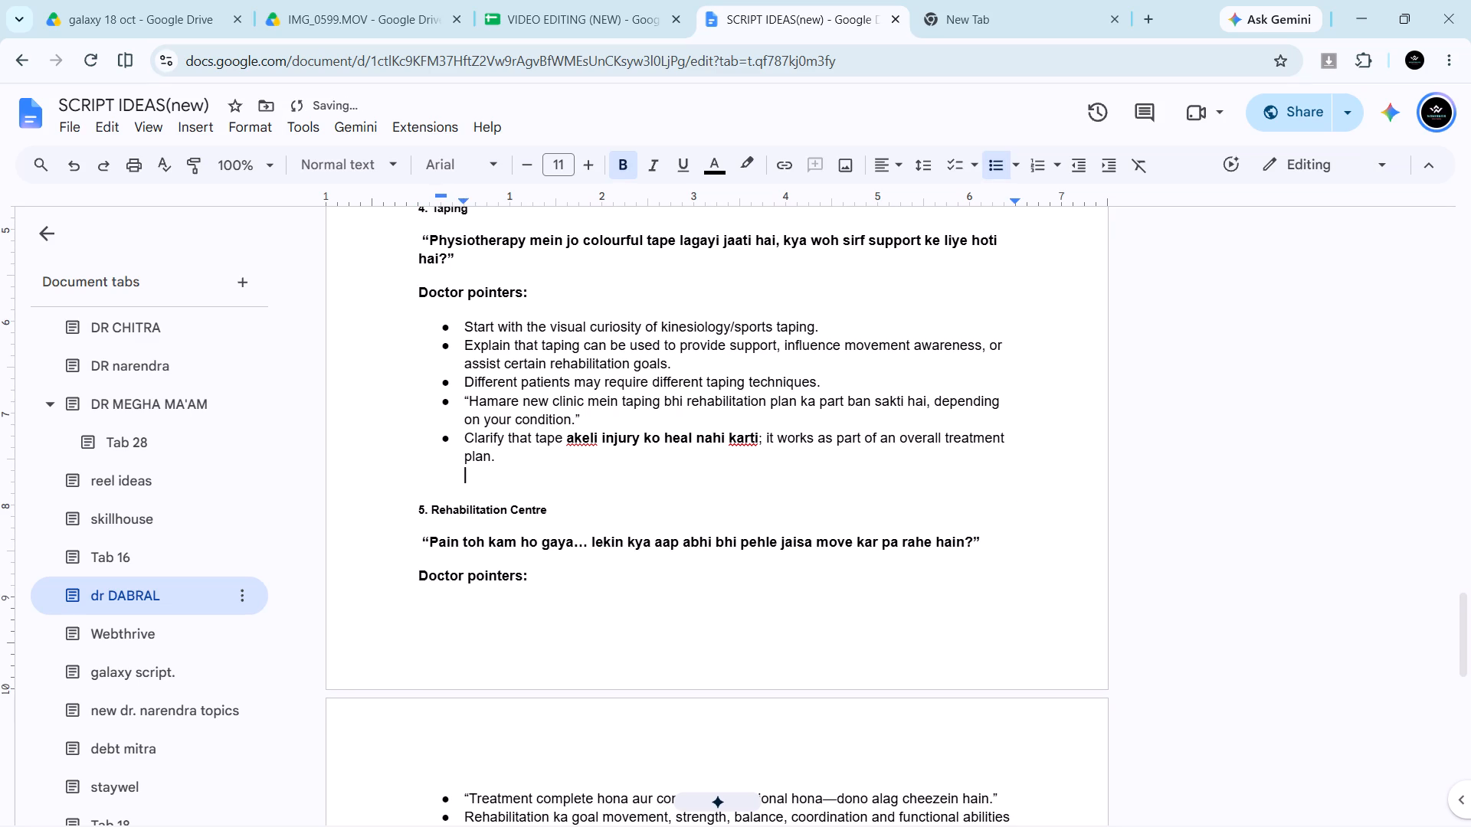
scroll(779, 714, "down", 8)
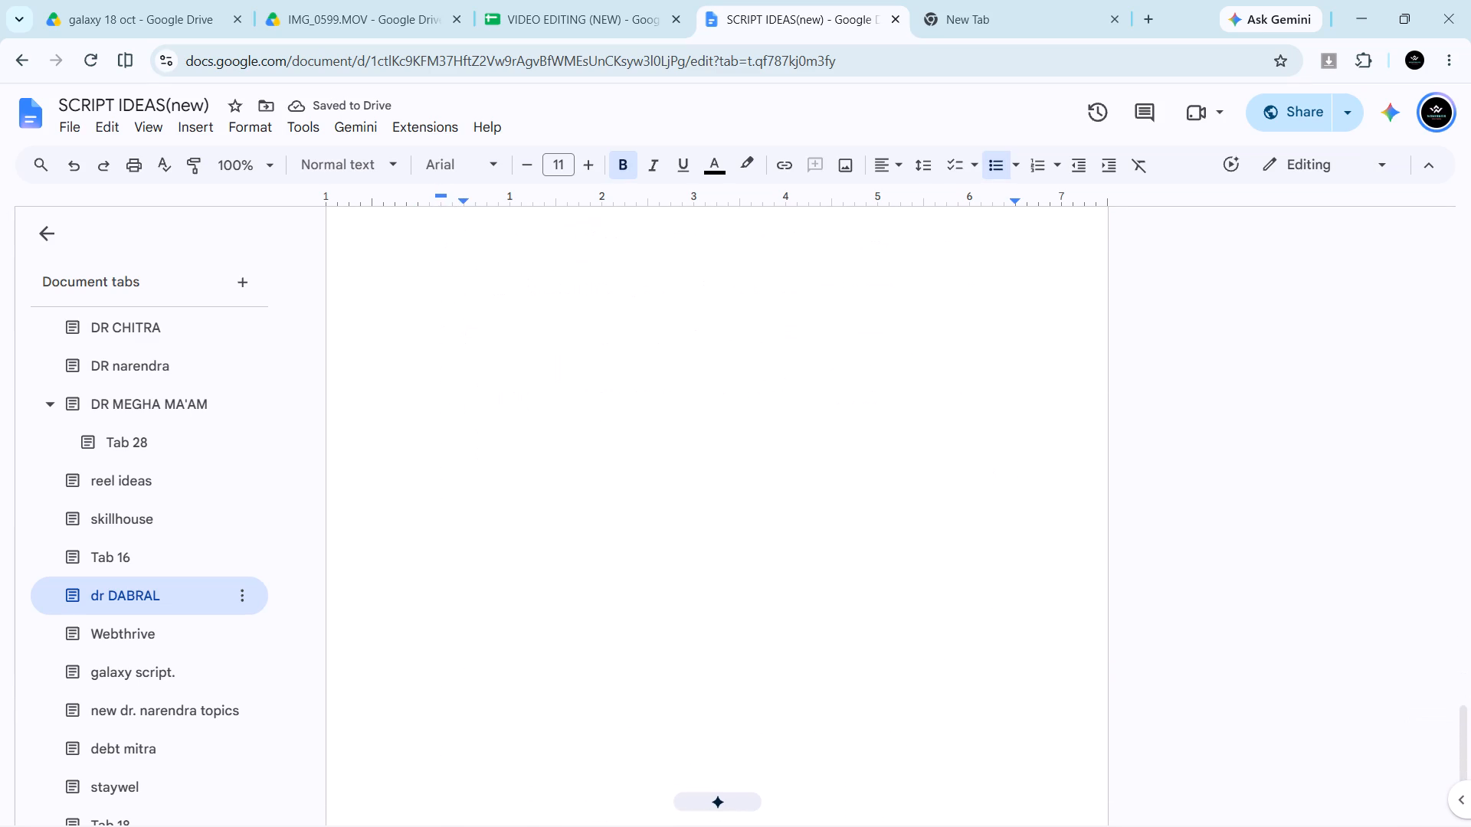
scroll(779, 714, "down", 6)
scroll(779, 714, "up", 10)
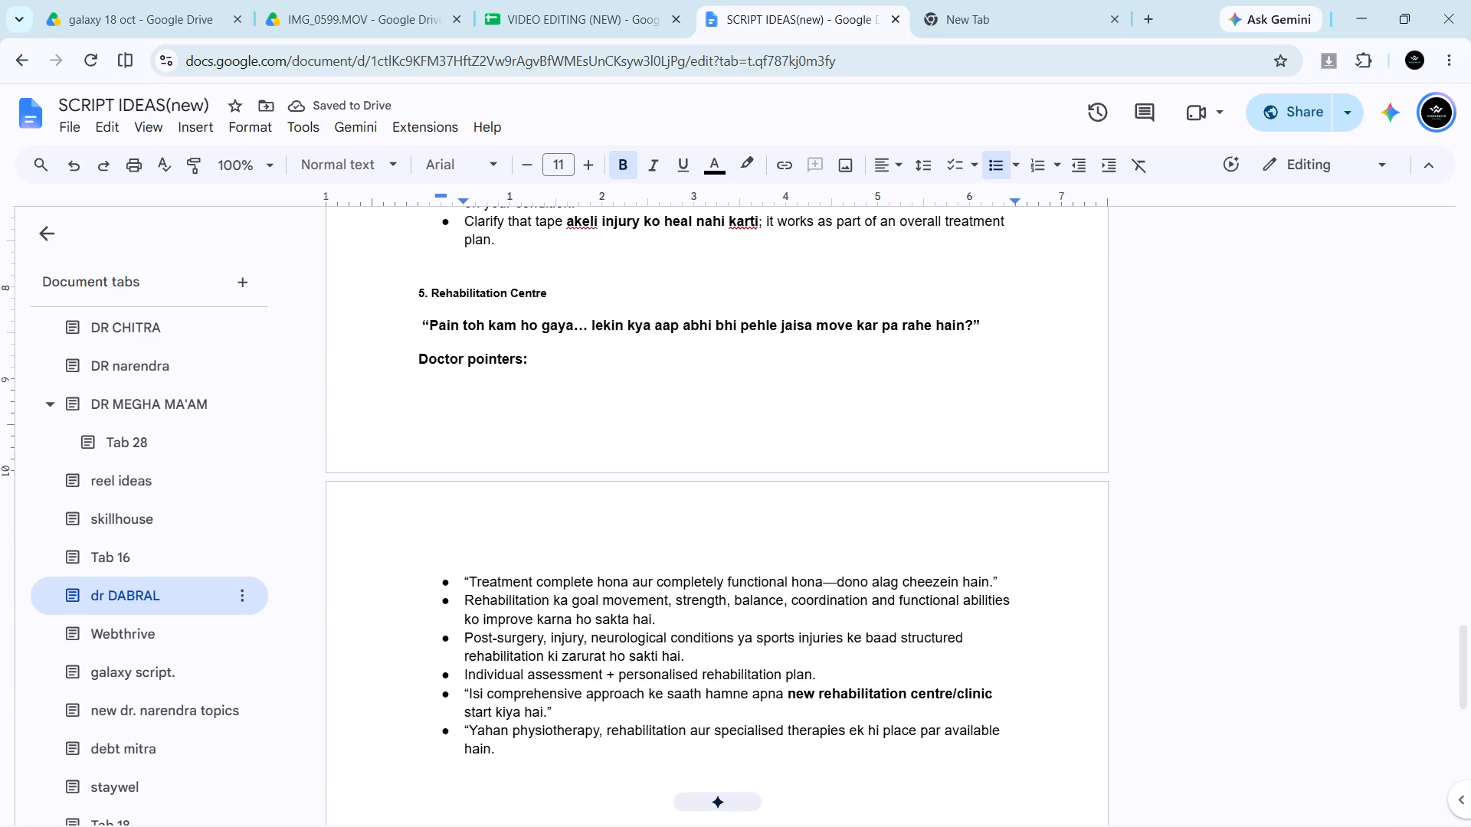
scroll(773, 705, "up", 18)
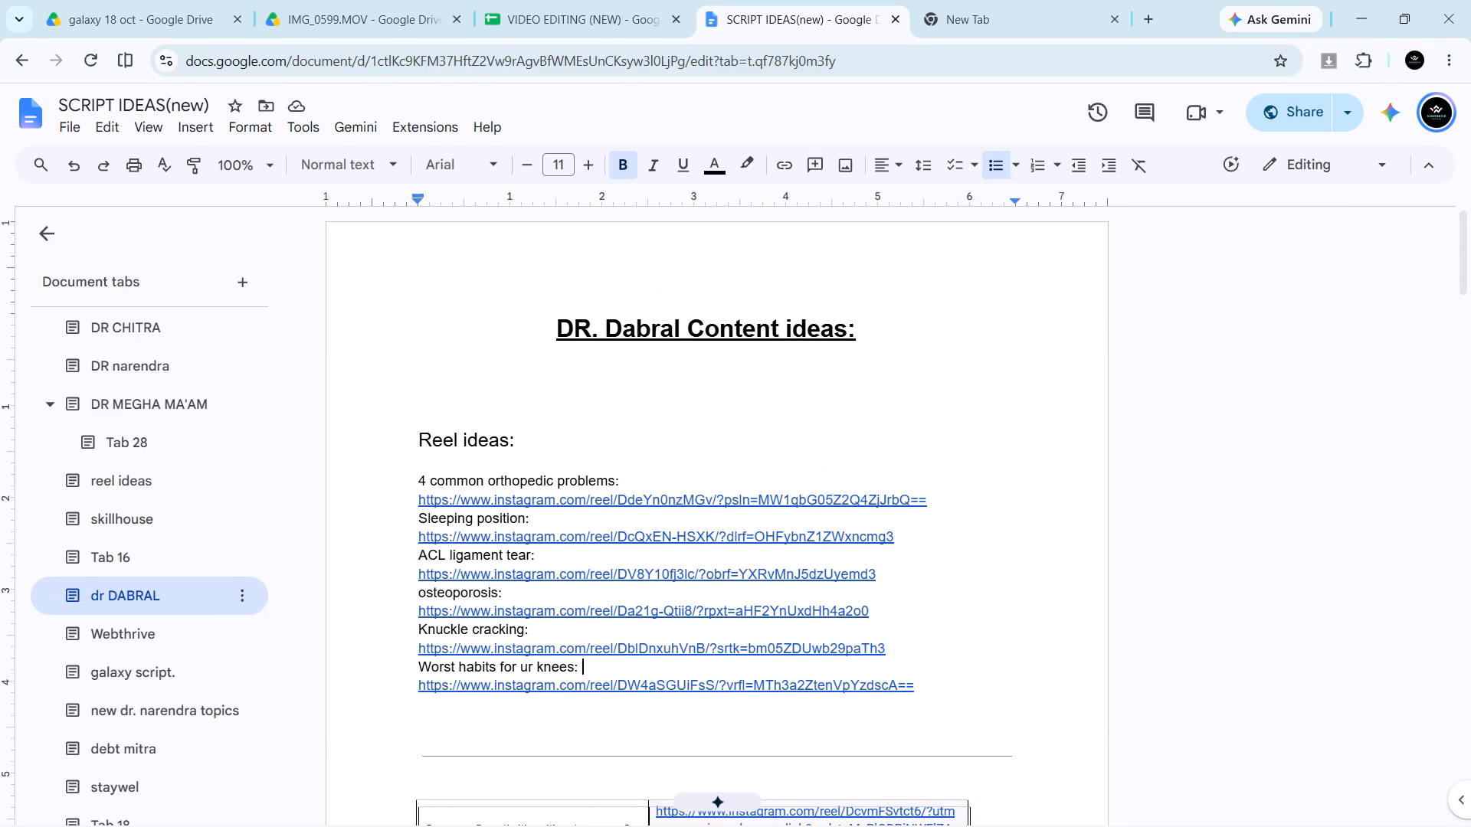
Paste the copied Scripts 1 to 6 below the Worst habits for ur knees link, leaving a blank line and with underline turned off.
left_click(960, 694)
key("Return")
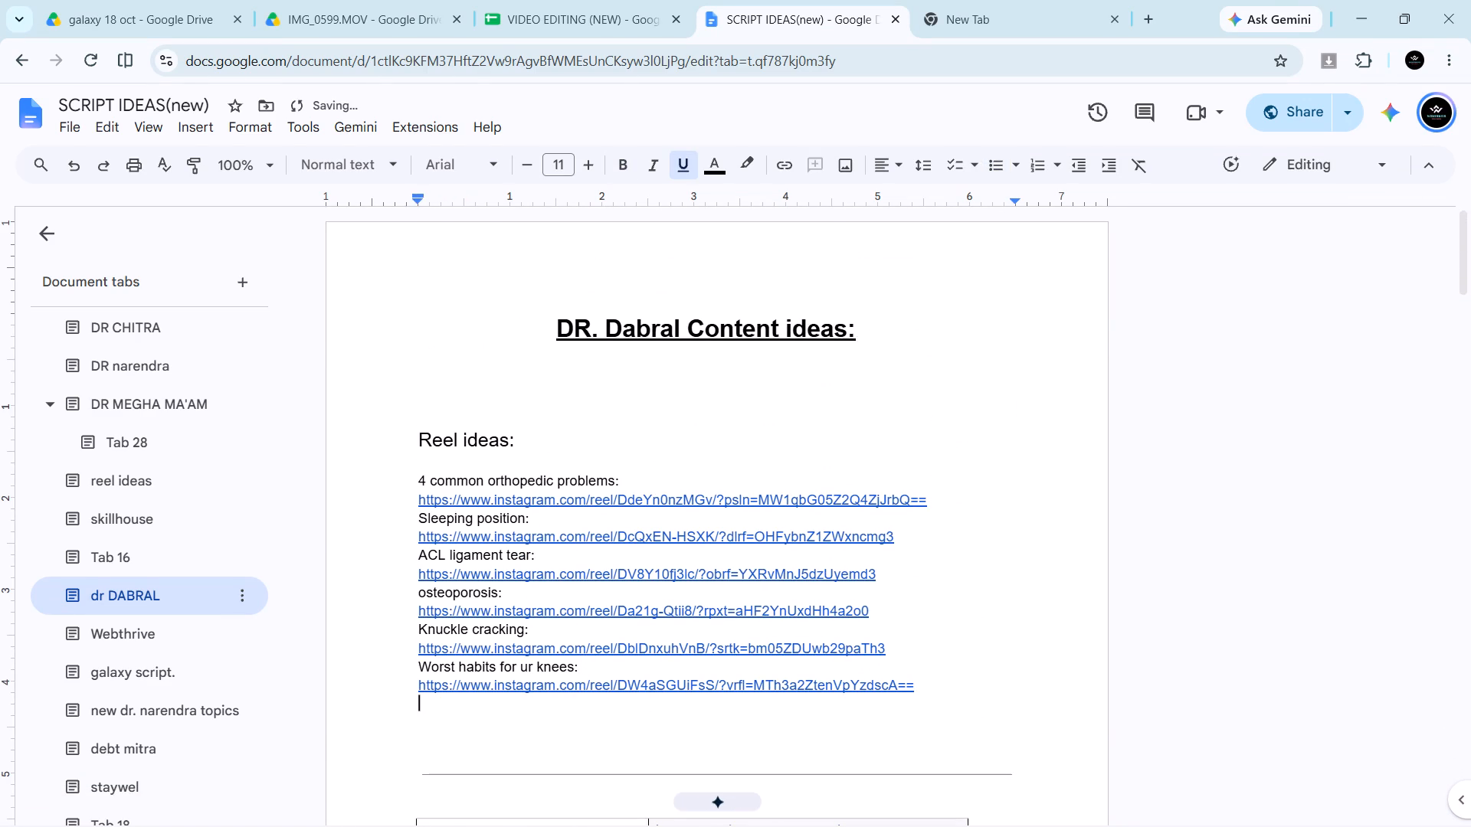
key("Return")
key("ctrl+v")
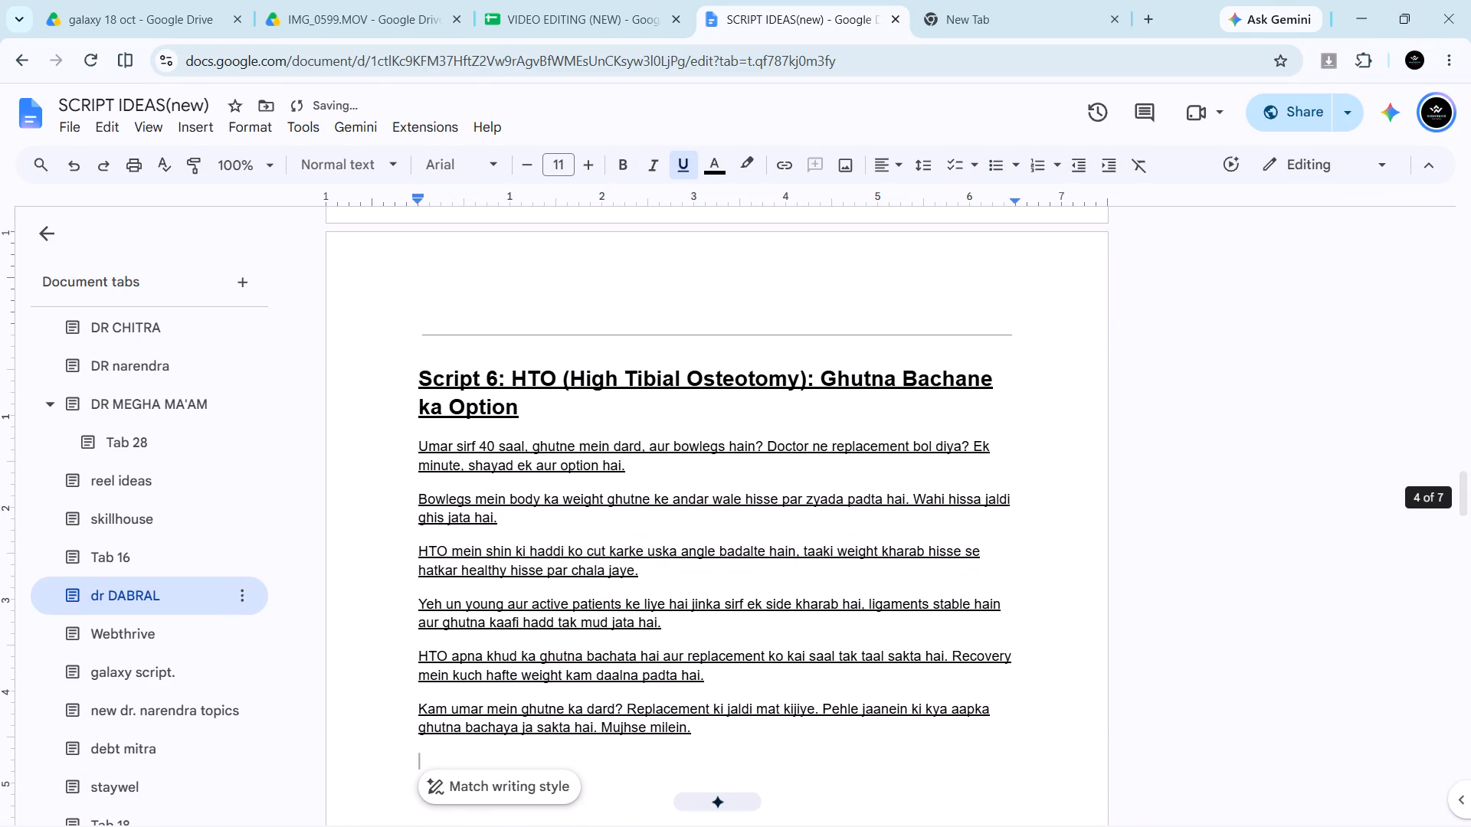
key("ctrl+z")
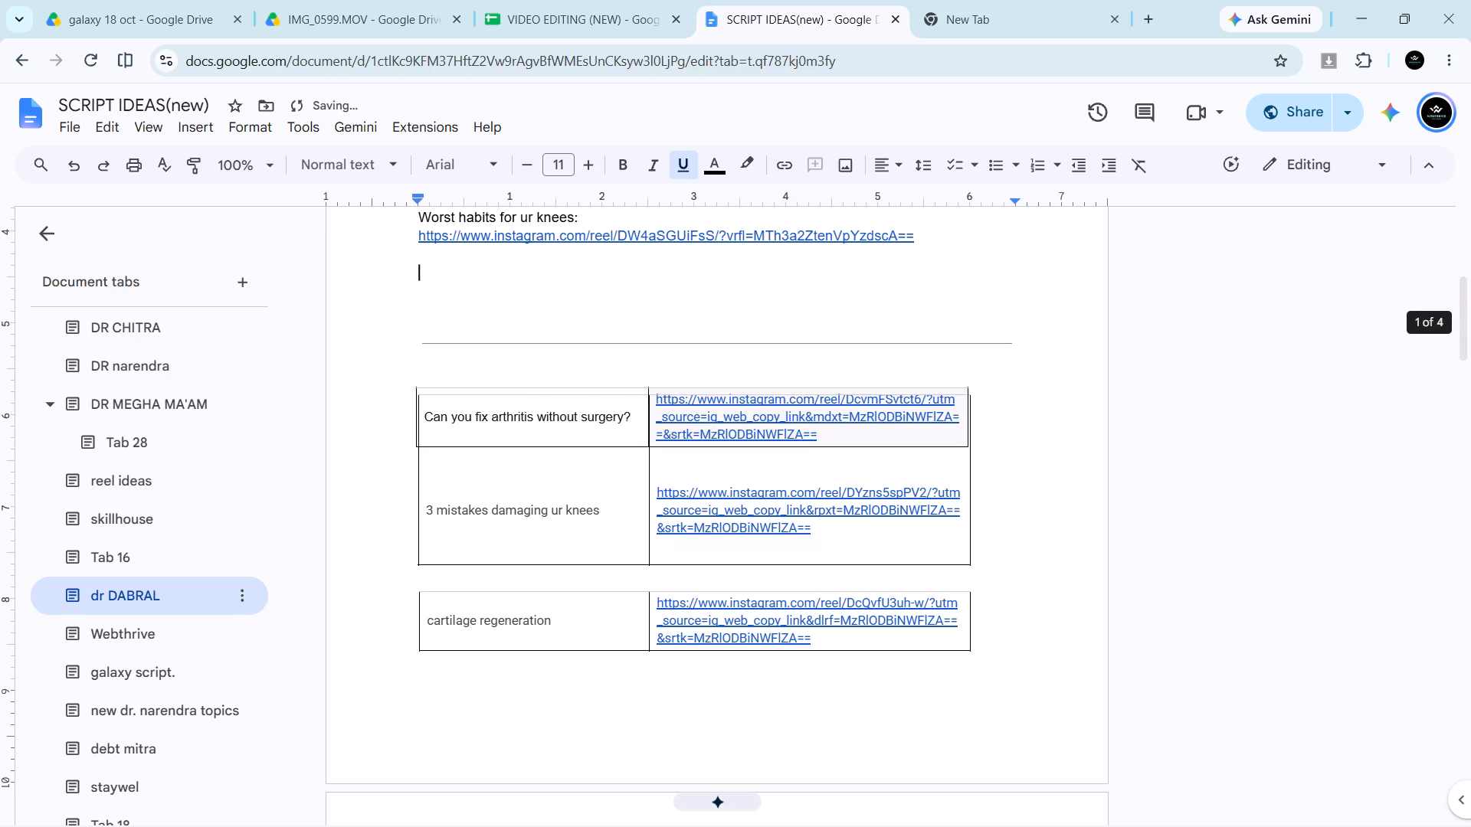
left_click(690, 165)
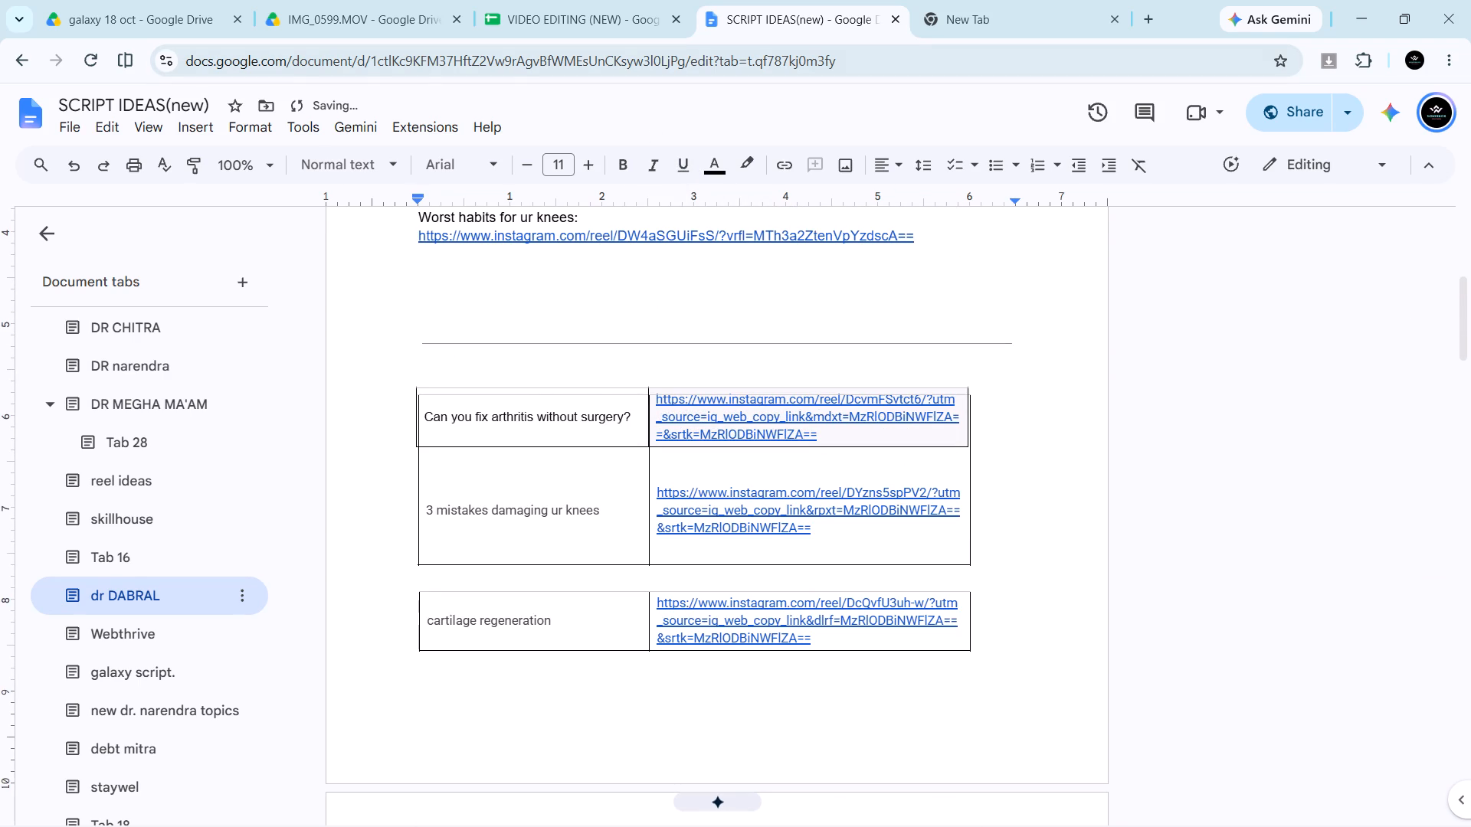
key("ctrl+v")
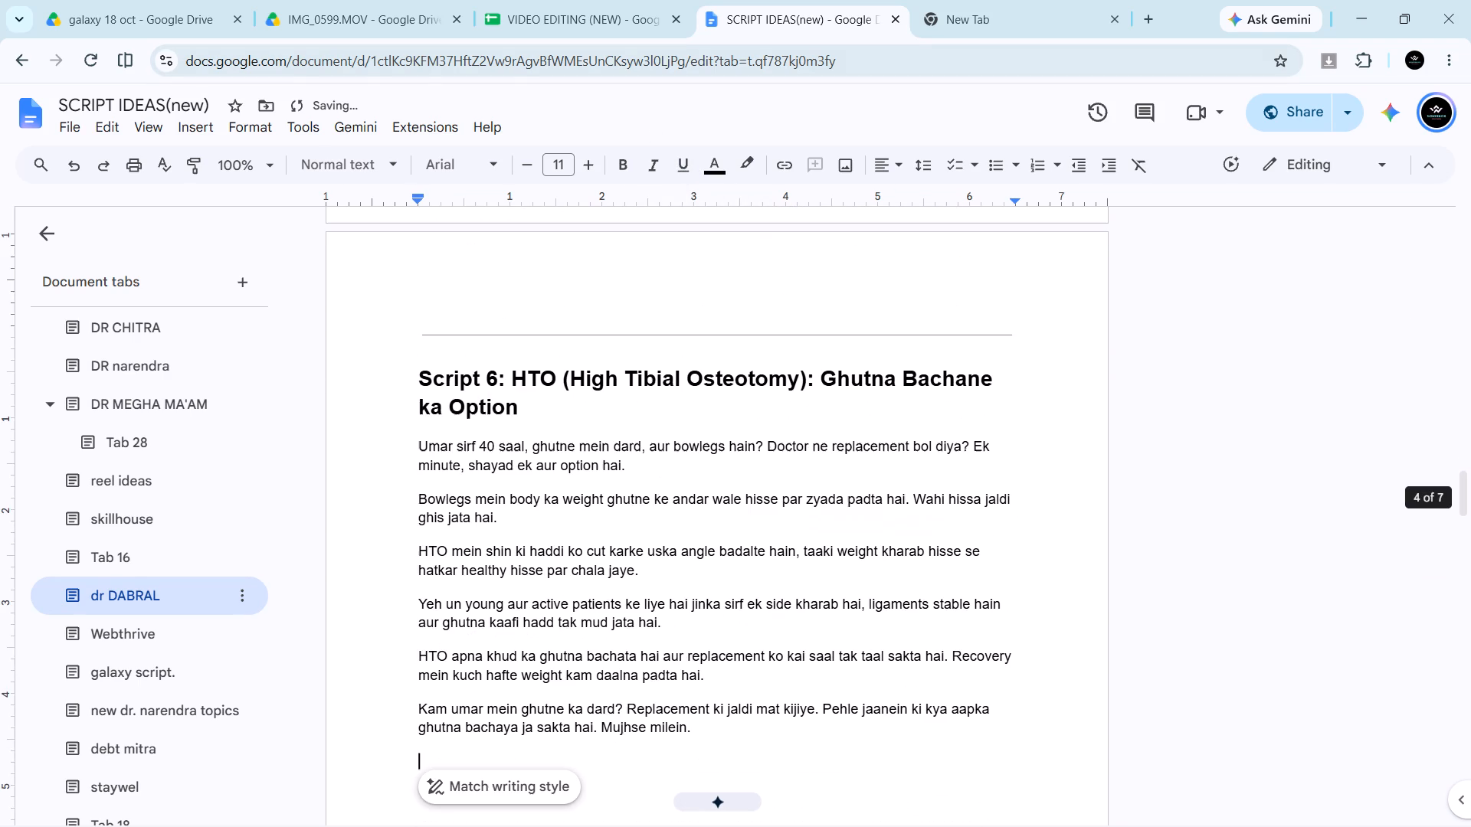
Review the pasted scripts from Script 6: HTO back up to Script 1: Dono Ghutne Ek Saath Badalna.
scroll(563, 421, "up", 1)
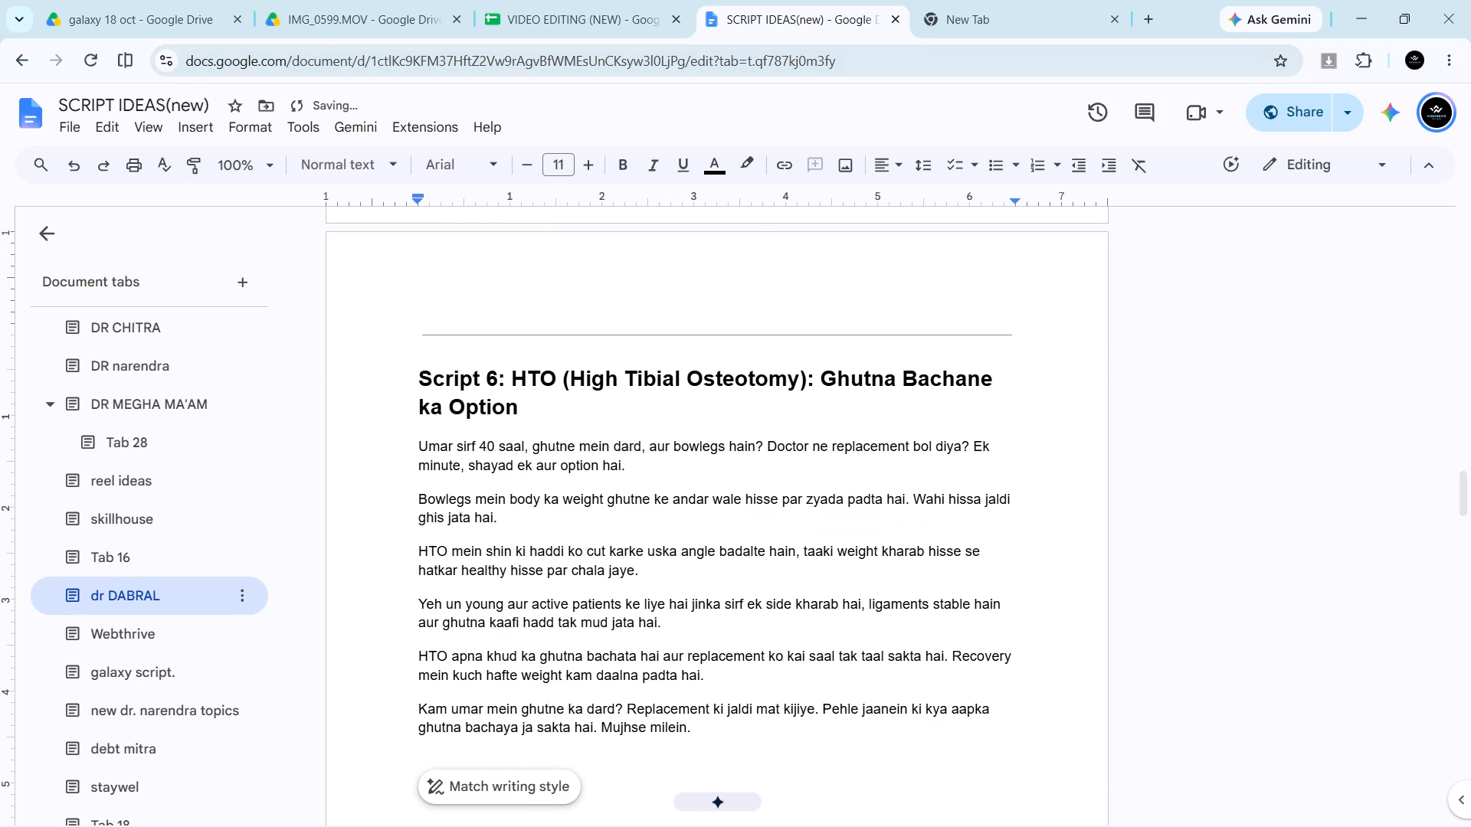
scroll(562, 420, "up", 8)
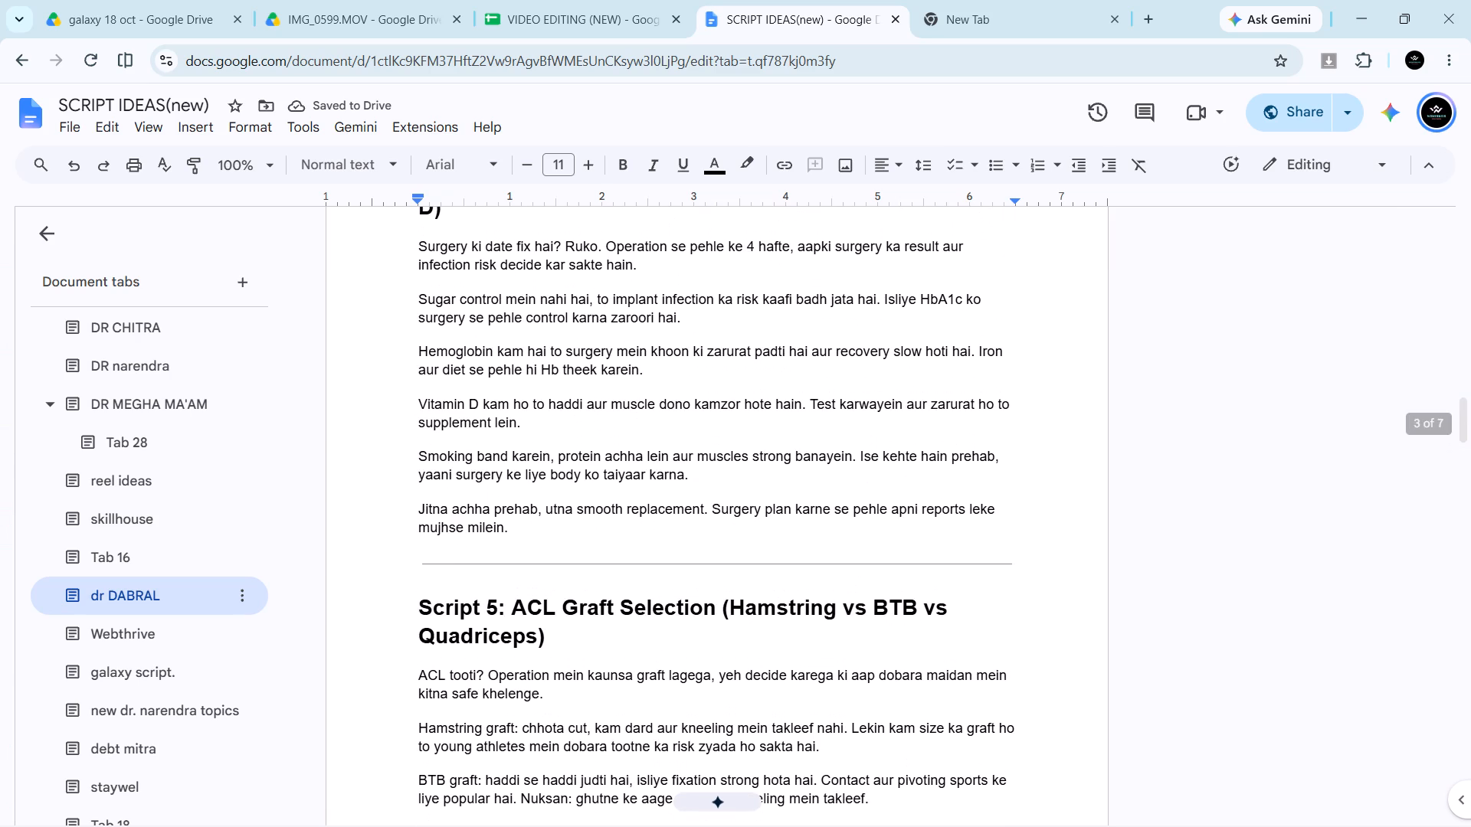
scroll(537, 342, "up", 8)
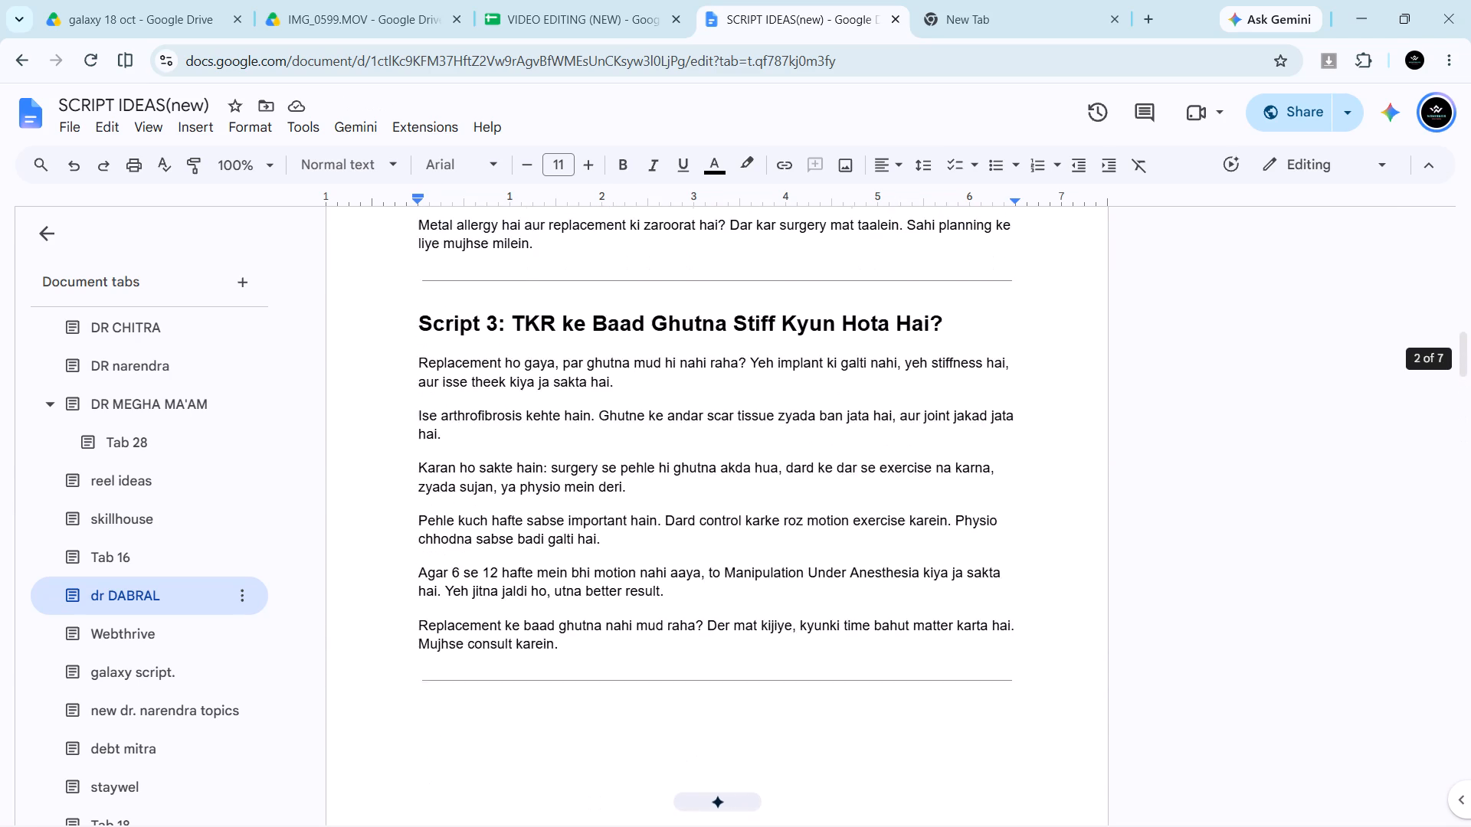
scroll(536, 343, "up", 9)
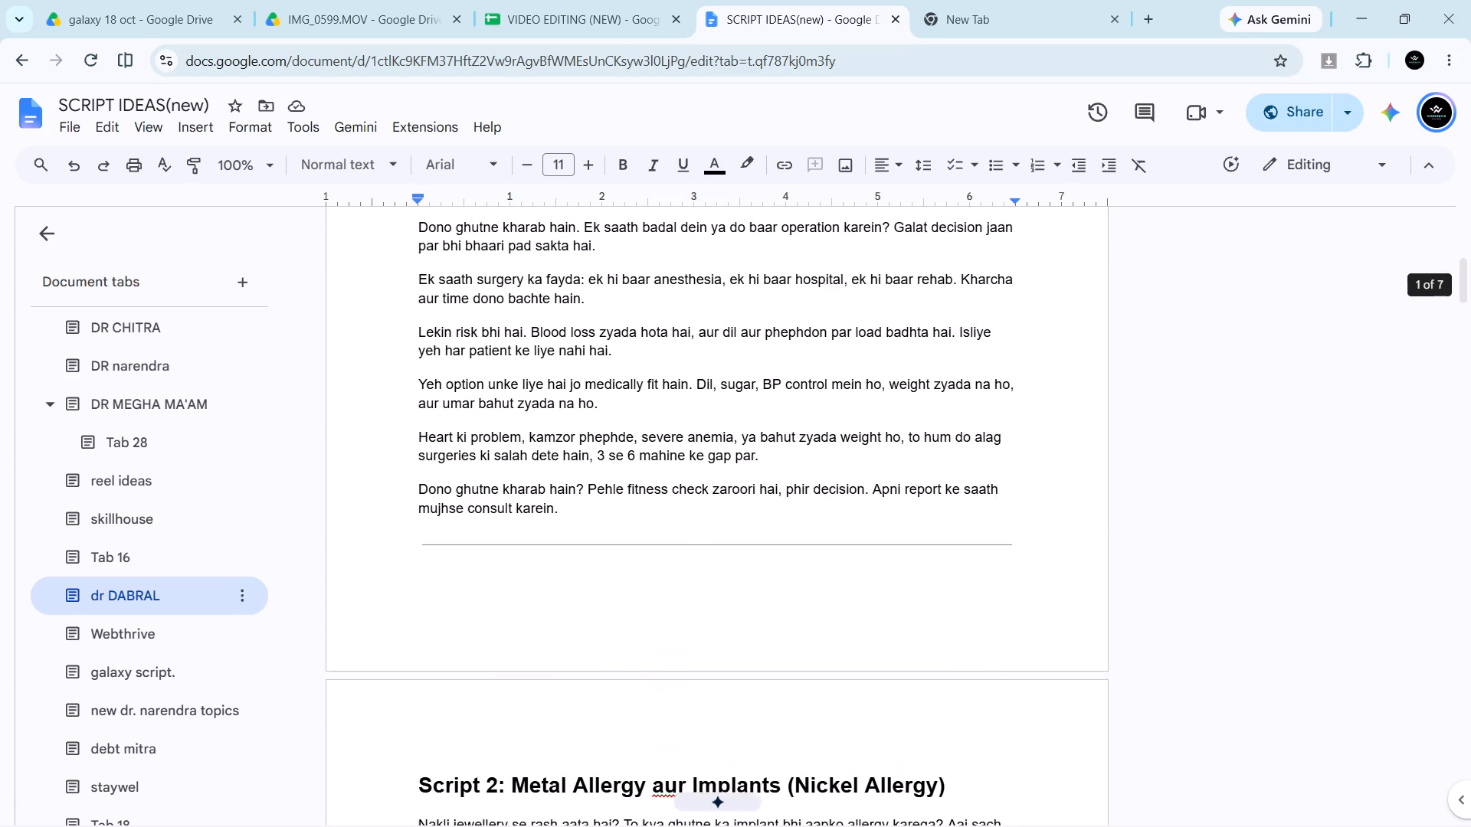
scroll(536, 343, "up", 3)
scroll(608, 482, "down", 1)
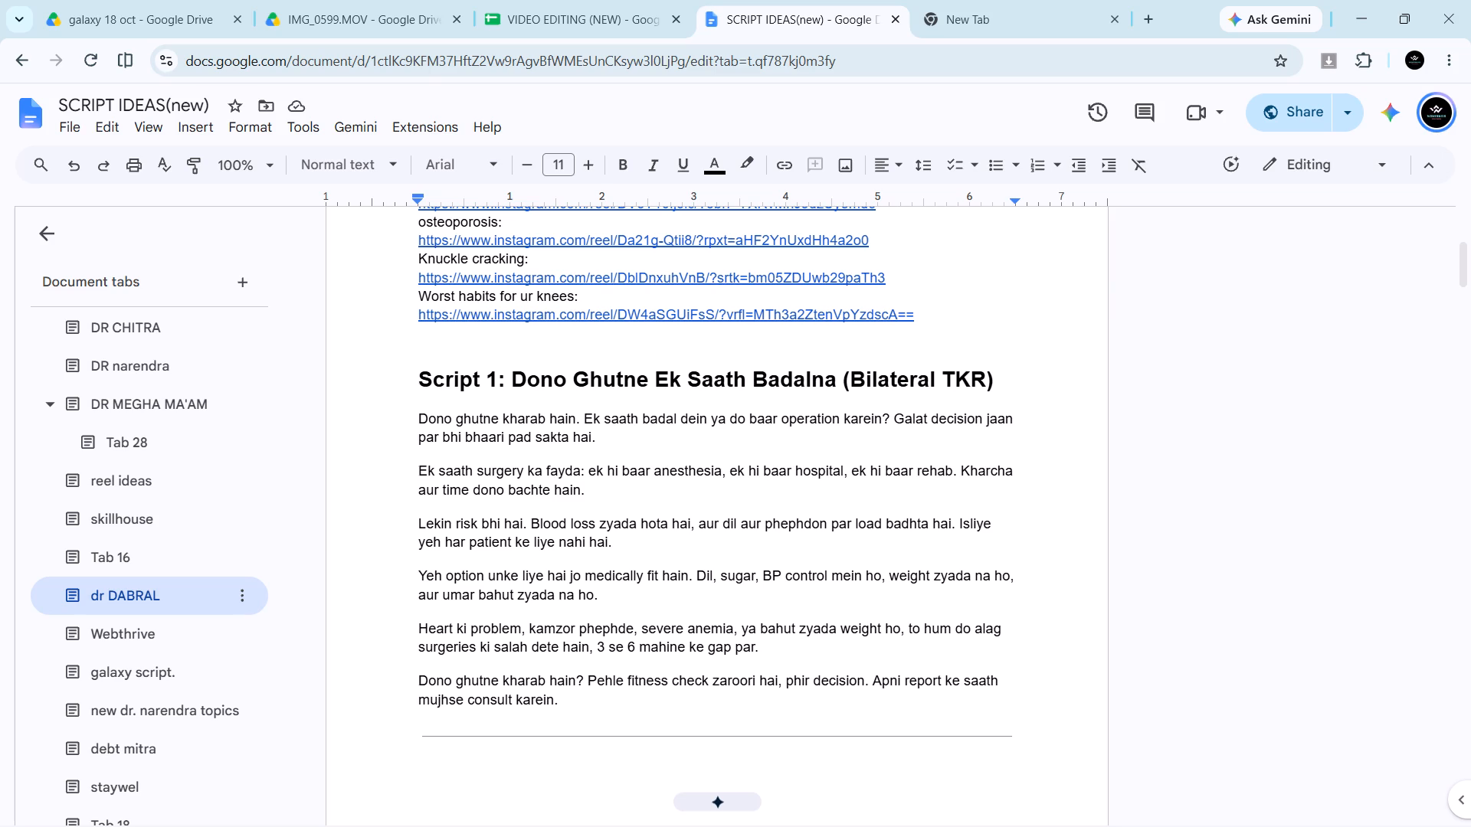
left_click(409, 384)
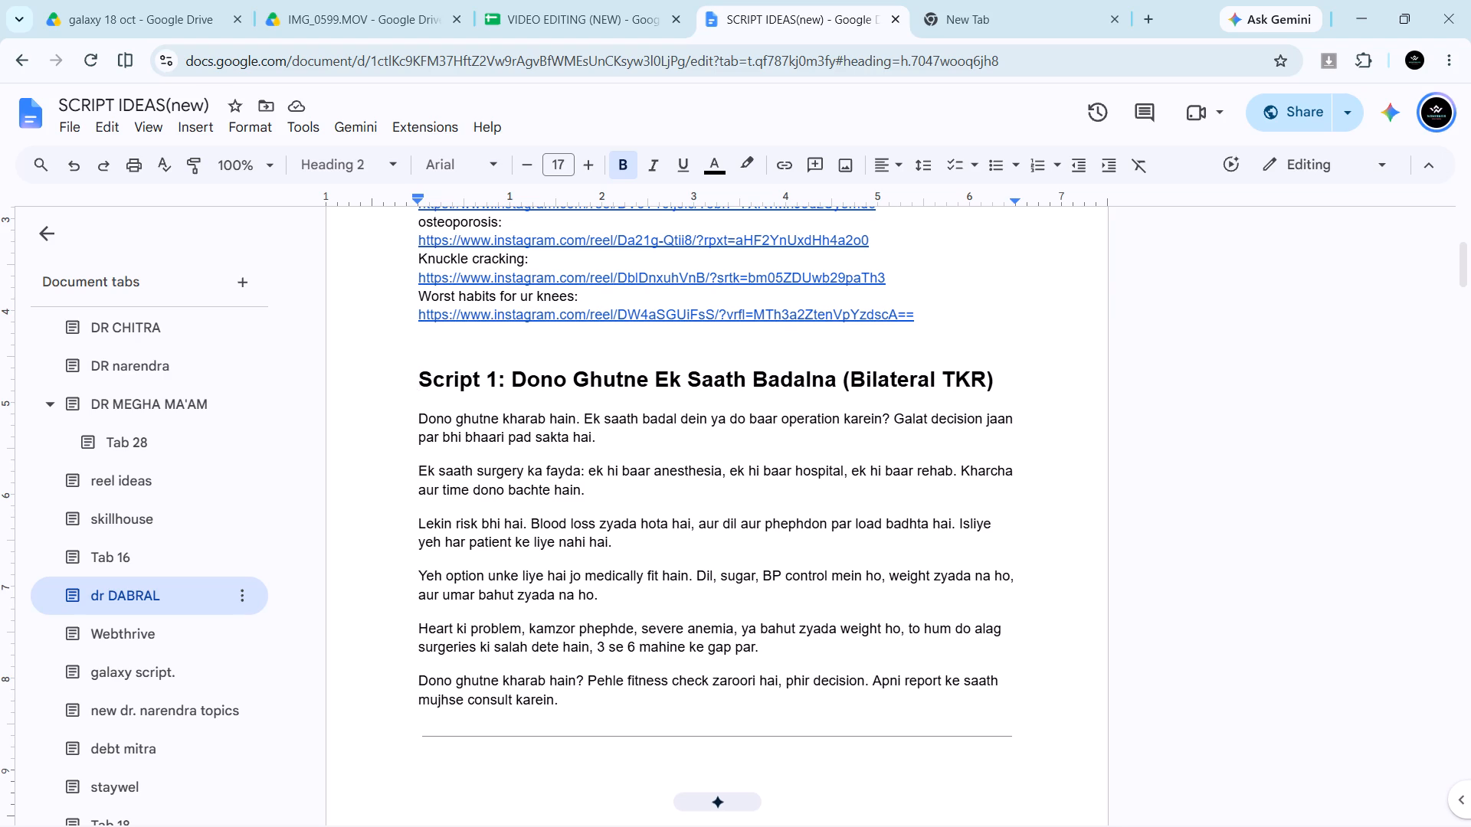
left_click(415, 374)
left_click(494, 380)
left_click(517, 351)
scroll(529, 430, "down", 3)
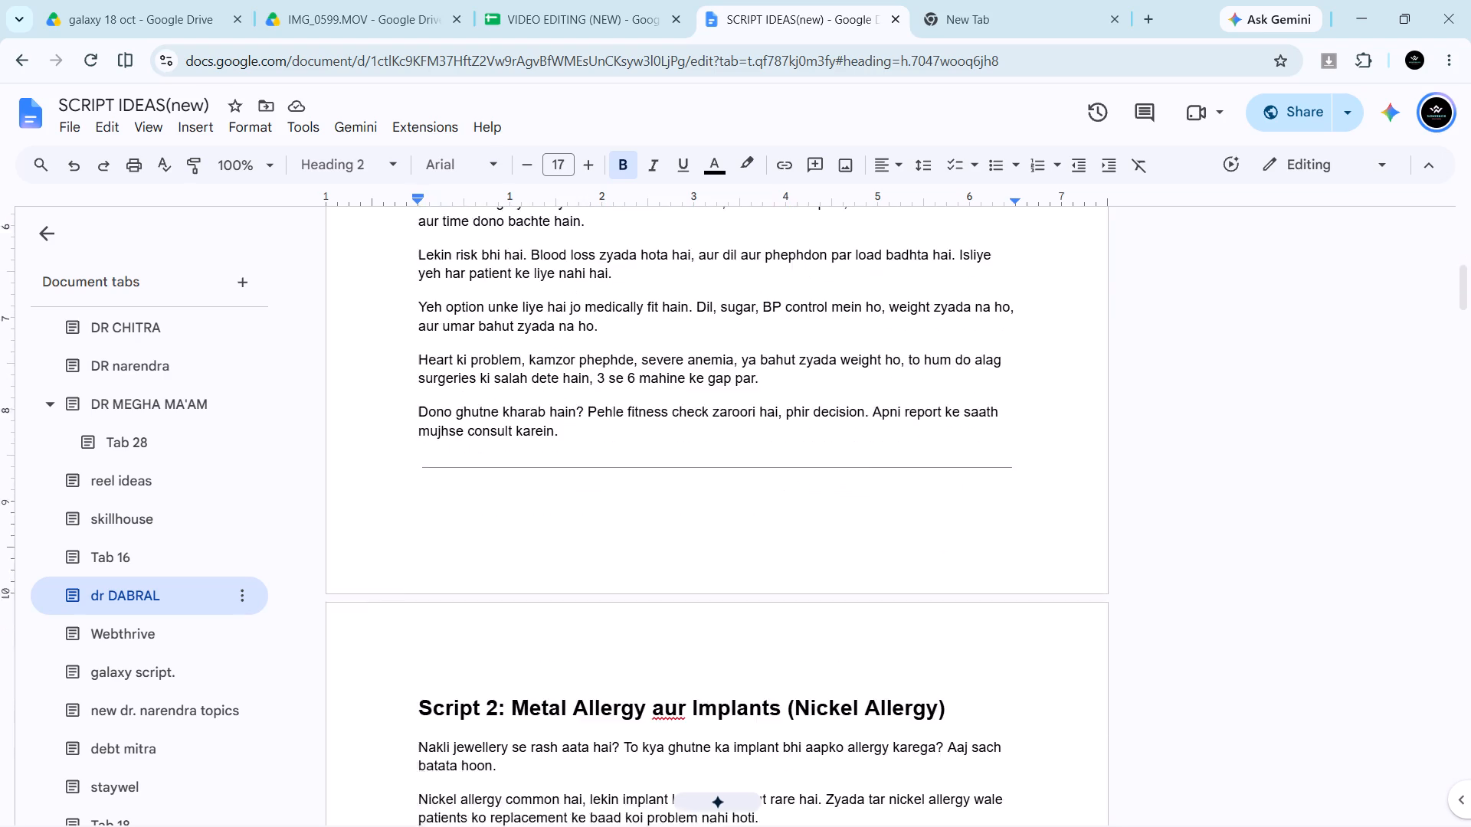
scroll(529, 430, "down", 11)
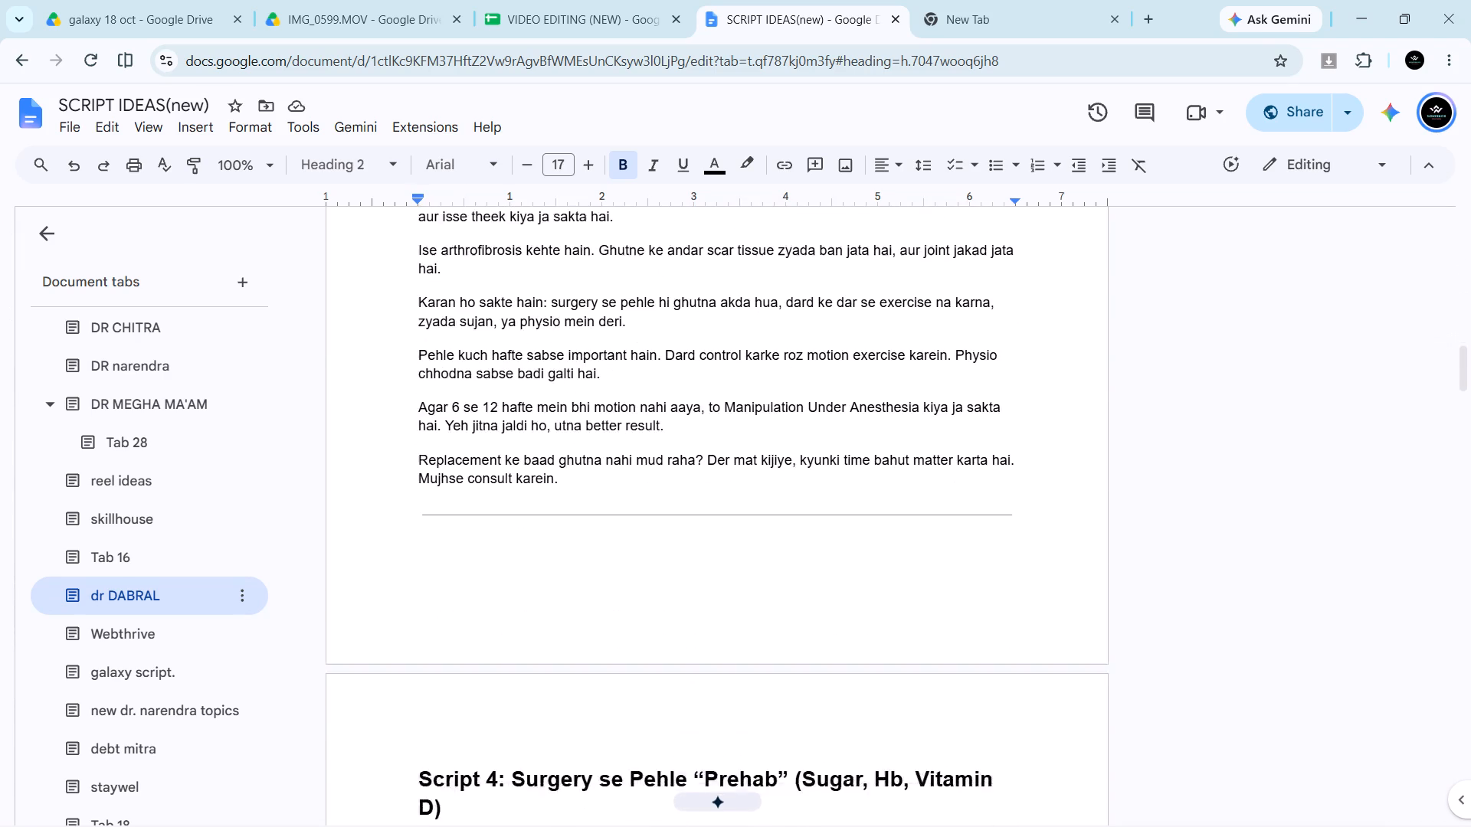
scroll(523, 432, "down", 5)
Delete the horizontal divider line and its empty line between the end of Script 3 and the Script 4: Surgery se Pehle “Prehab” heading.
scroll(523, 432, "up", 5)
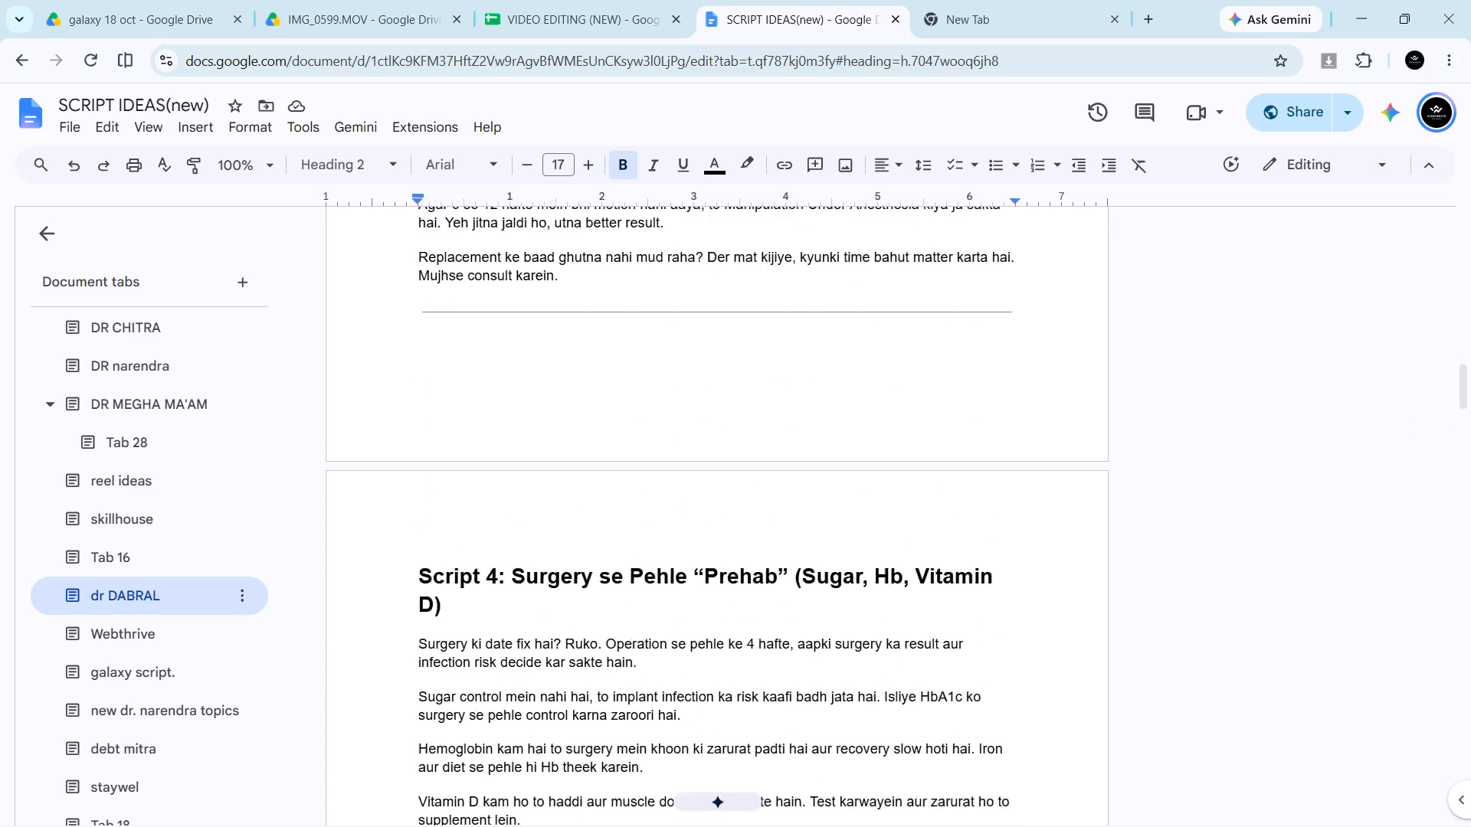
scroll(523, 432, "up", 1)
left_click(1053, 485)
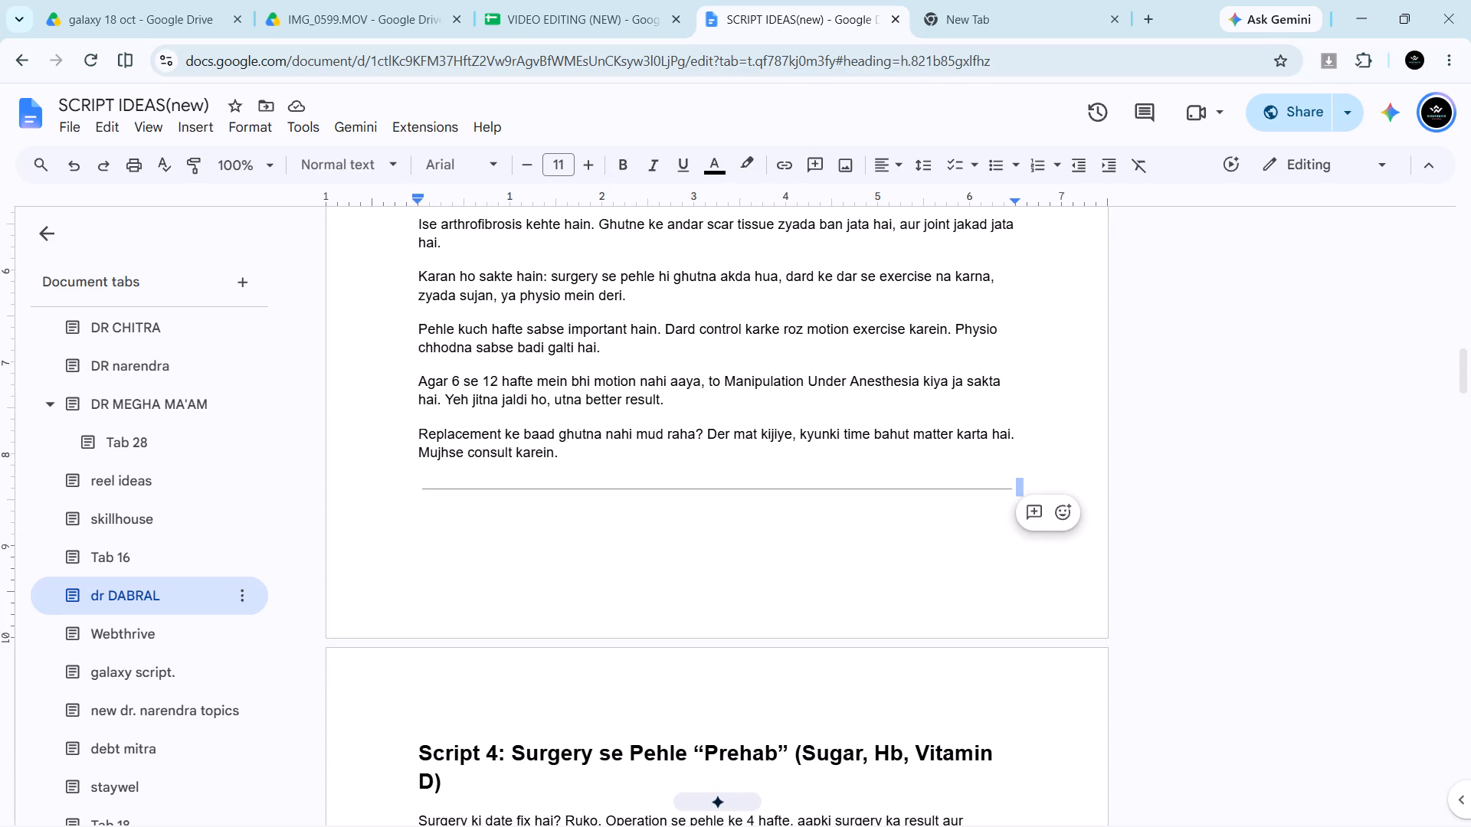
key("BackSpace")
key("BackSpace")
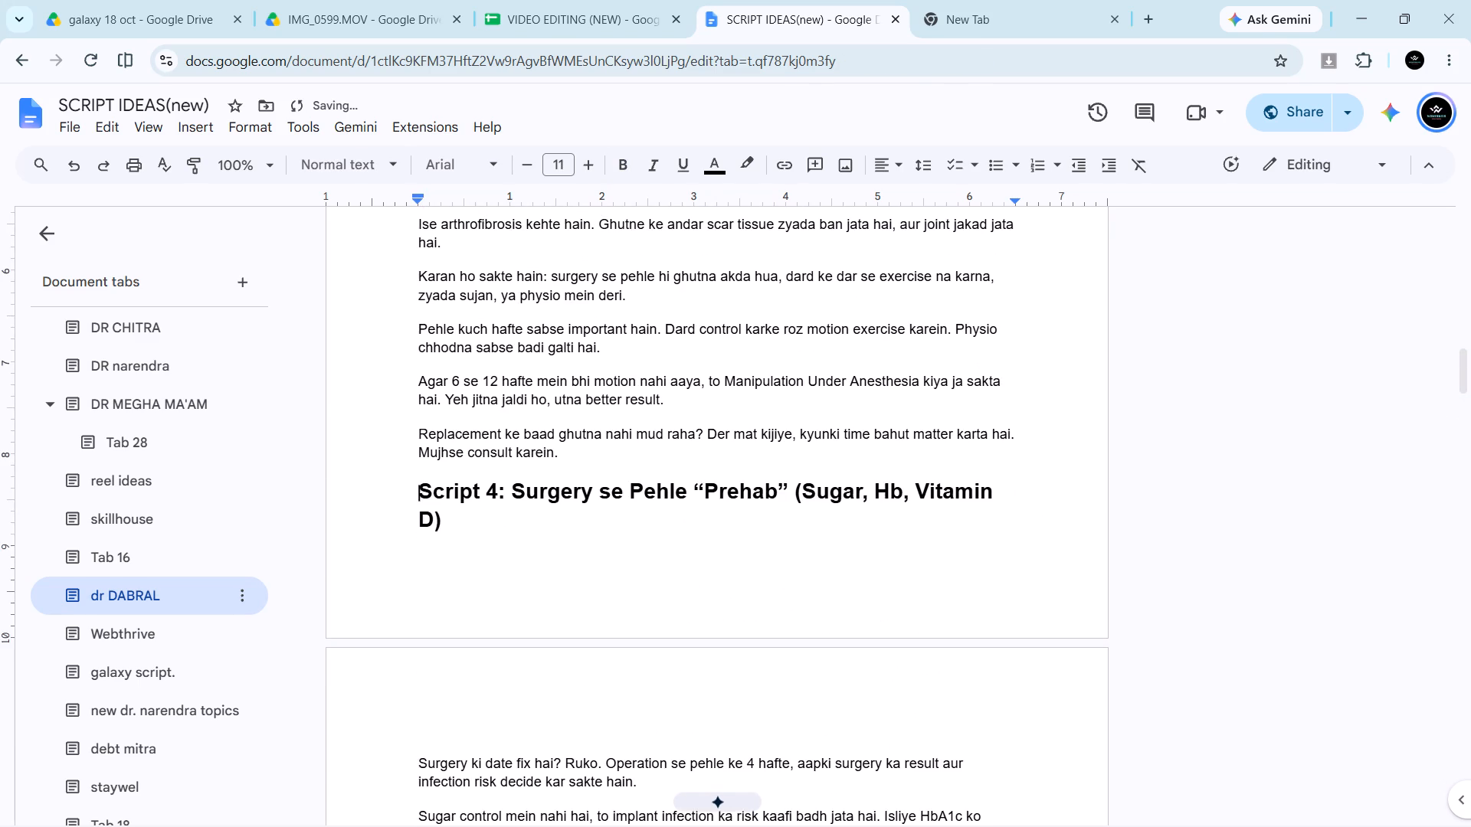
Review the dr DABRAL page from Script 4 onward, checking the remaining scripts, the reel link tables and the Specific Service based reels section.
scroll(728, 606, "down", 7)
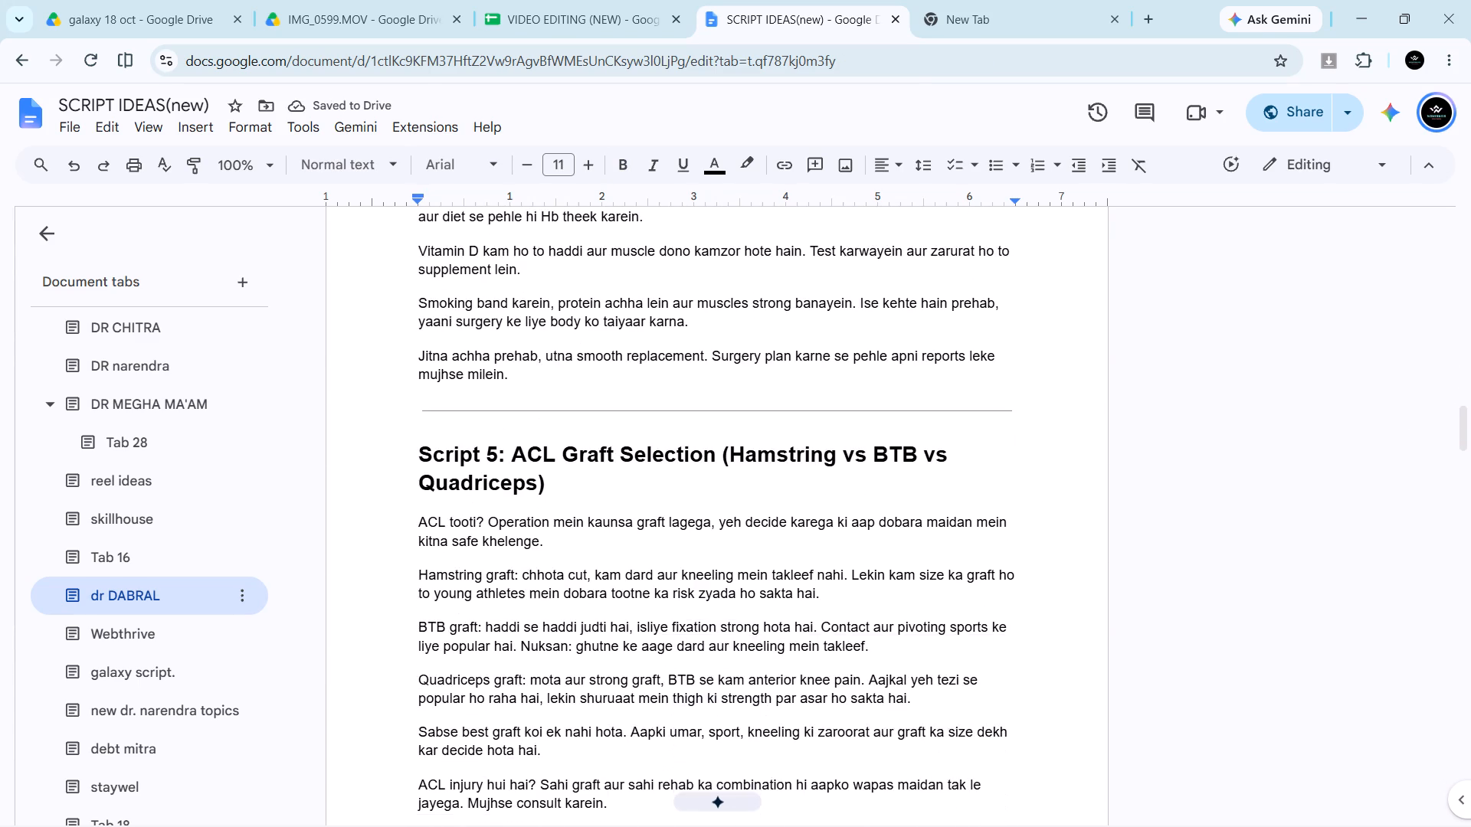
scroll(729, 583, "down", 12)
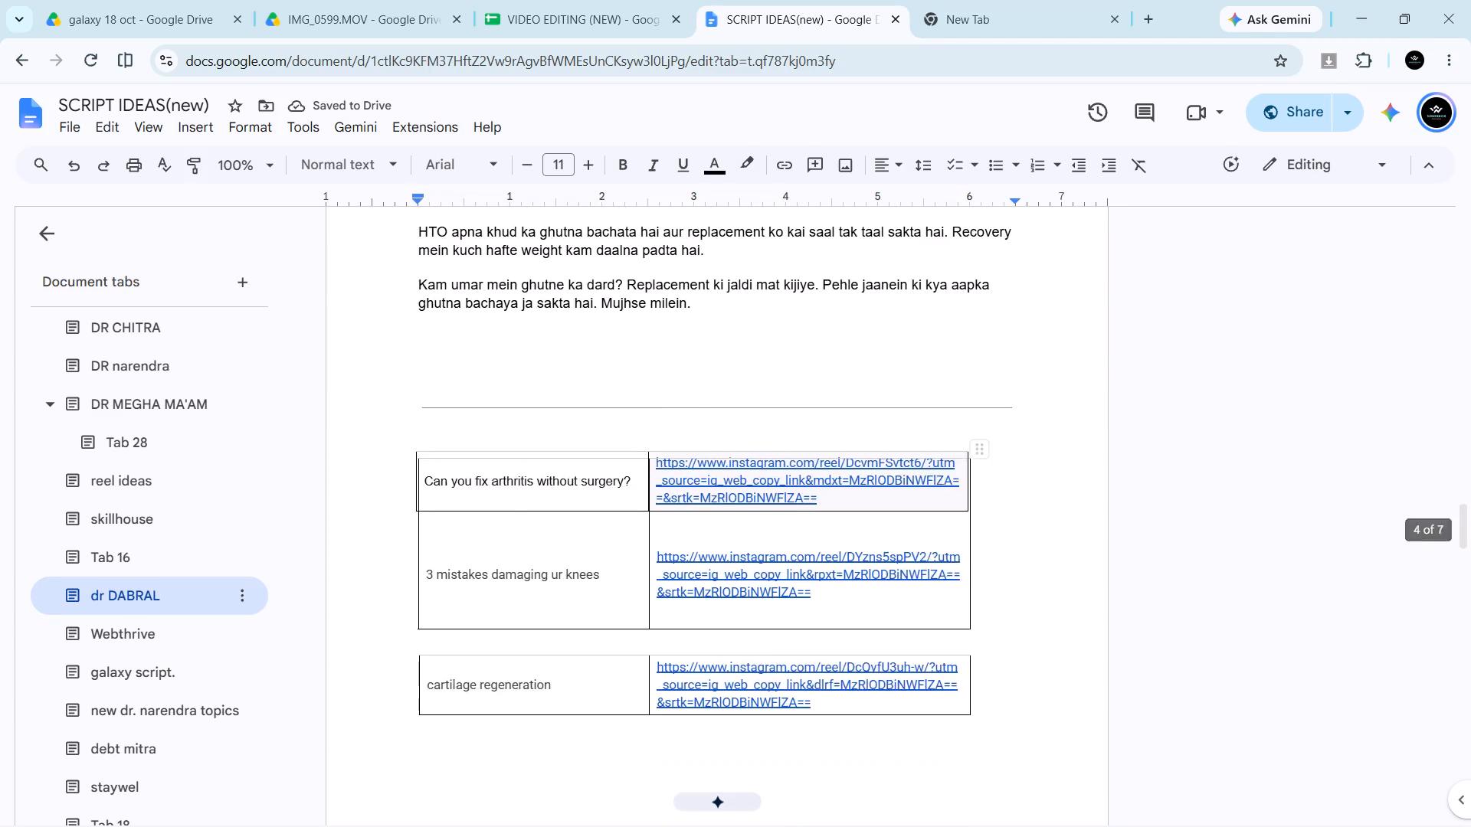
scroll(729, 579, "down", 16)
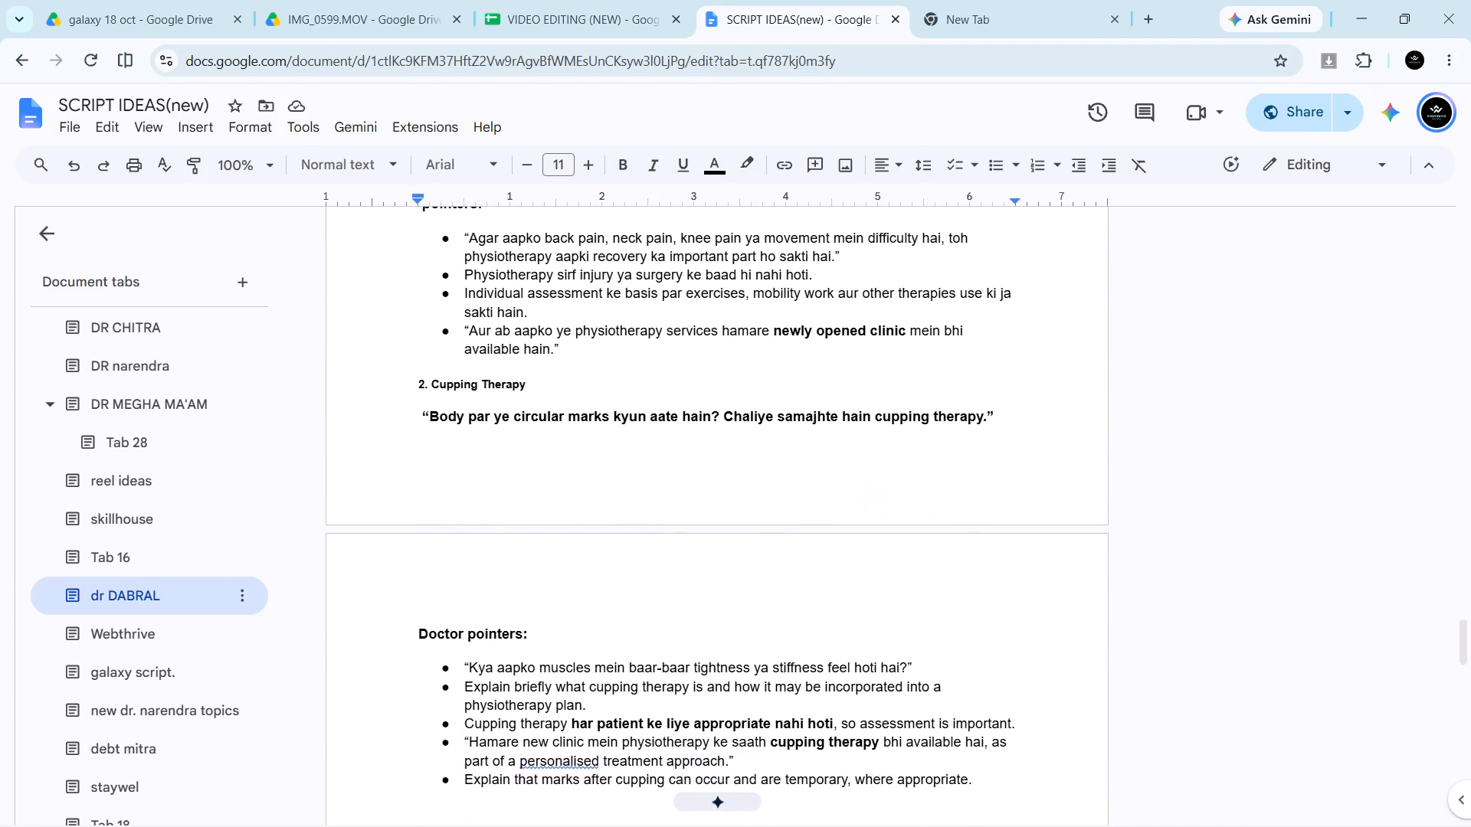
scroll(722, 569, "down", 16)
scroll(714, 558, "up", 4)
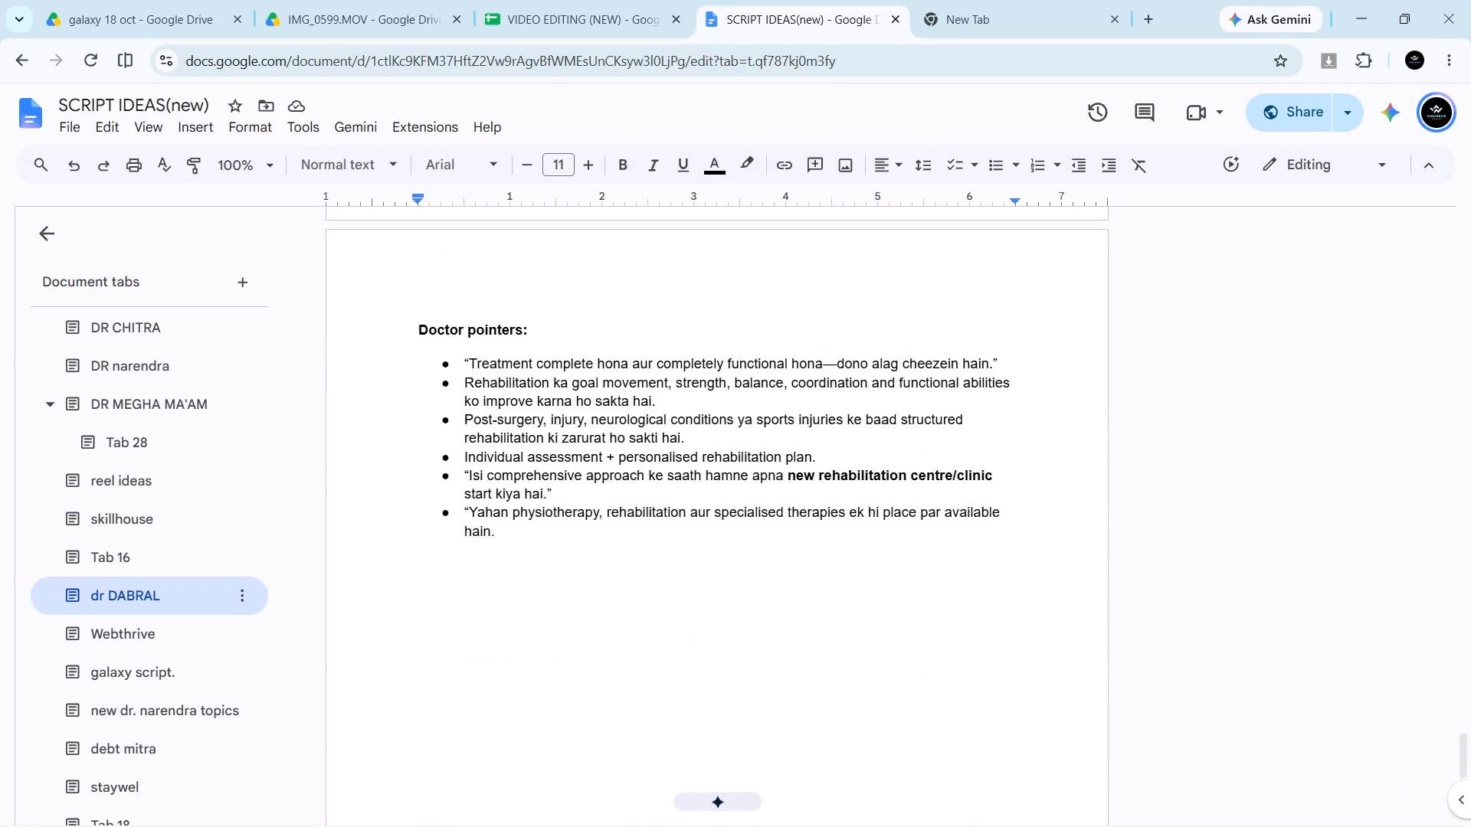
scroll(714, 558, "up", 17)
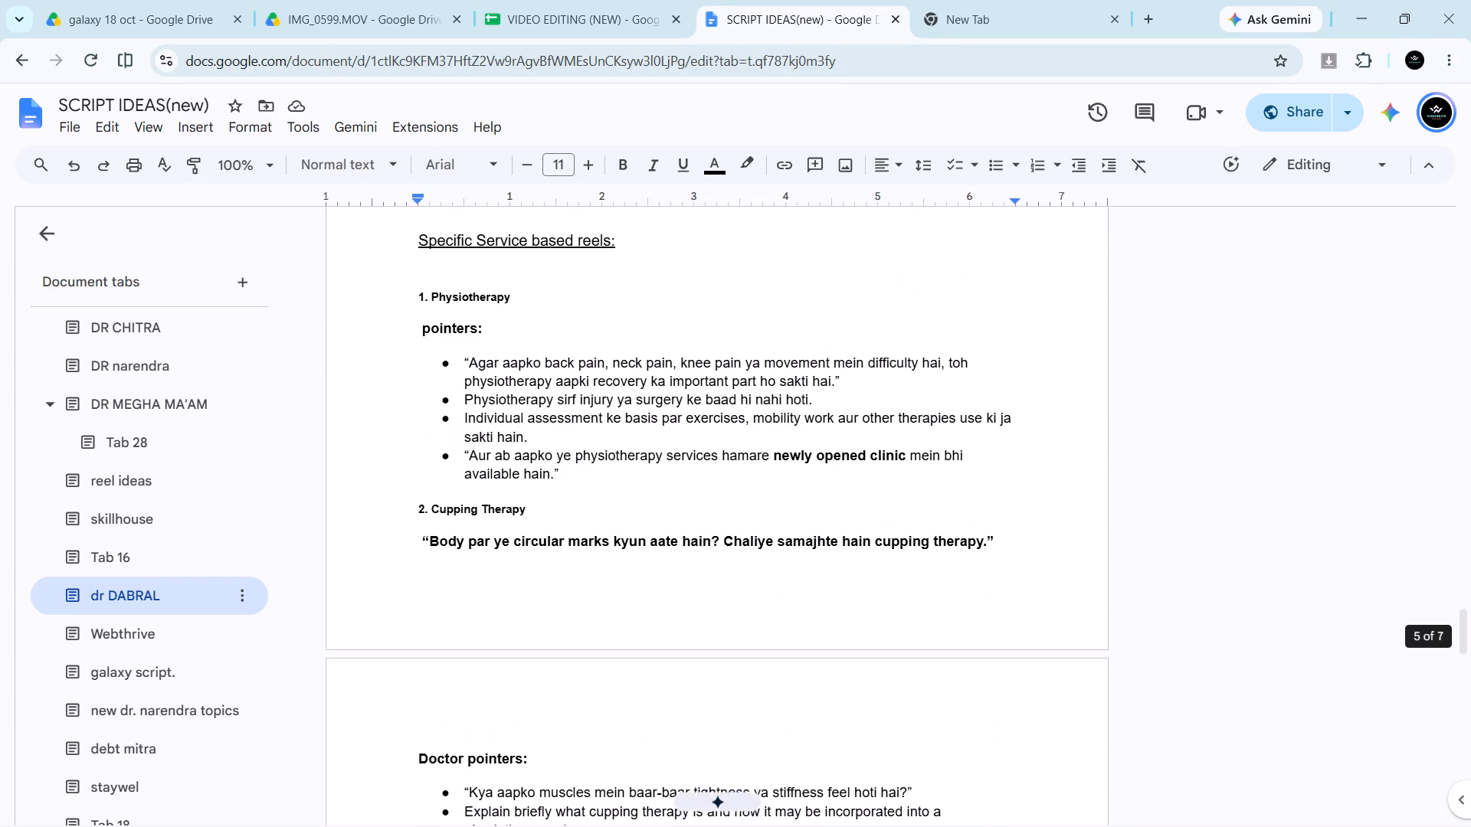
scroll(714, 558, "up", 7)
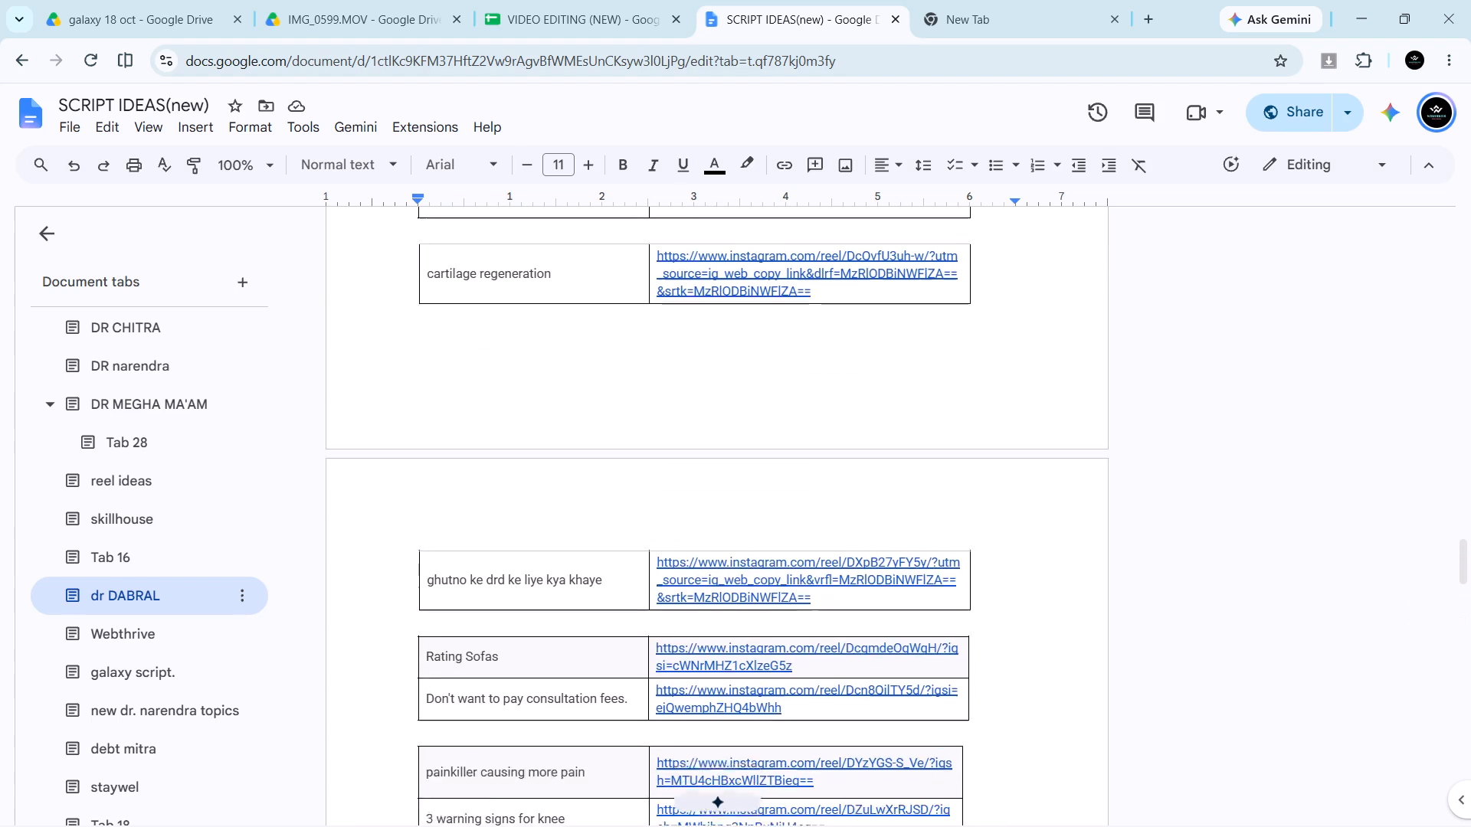
scroll(714, 558, "up", 3)
scroll(714, 558, "down", 4)
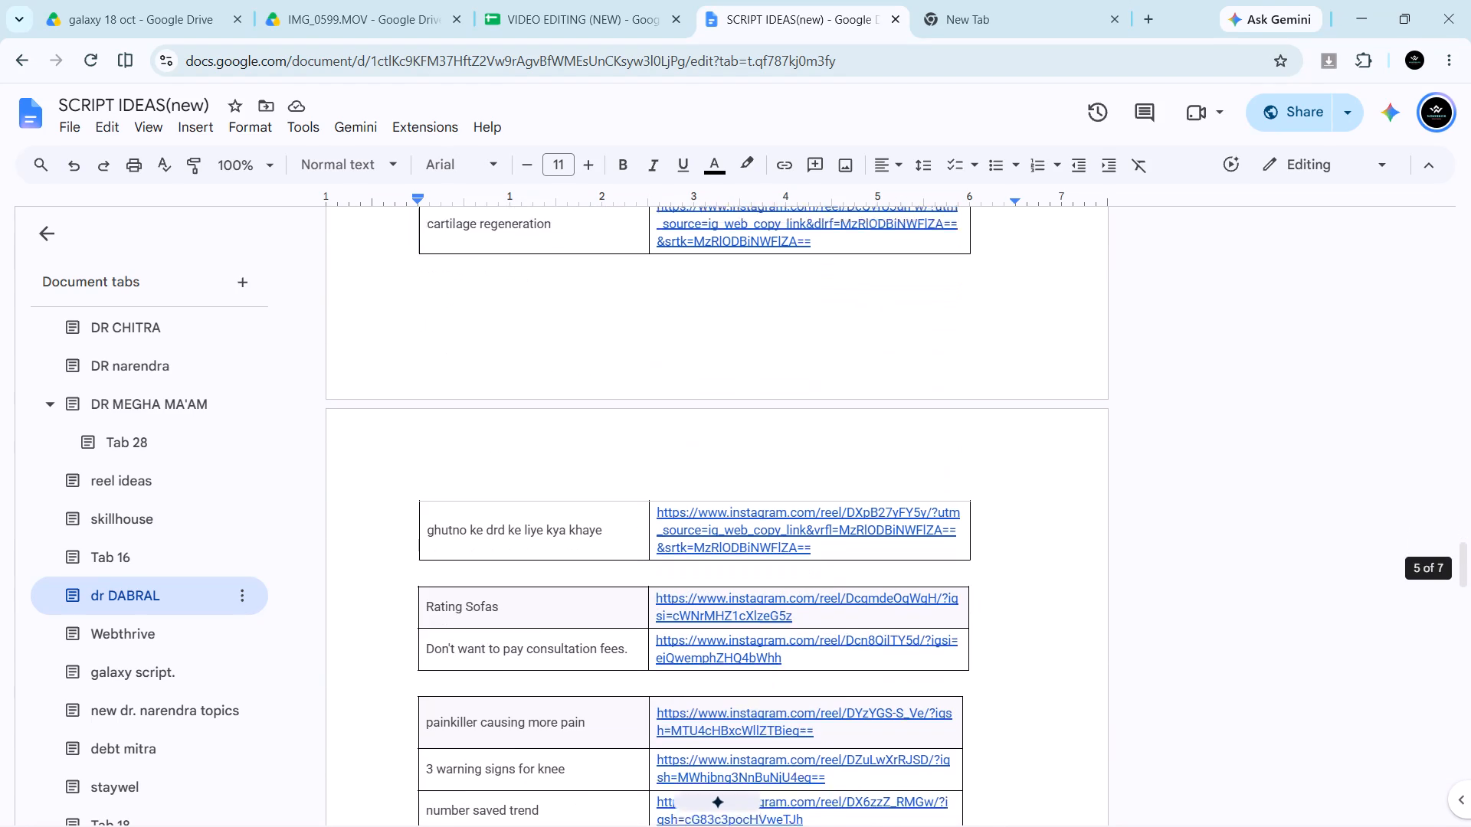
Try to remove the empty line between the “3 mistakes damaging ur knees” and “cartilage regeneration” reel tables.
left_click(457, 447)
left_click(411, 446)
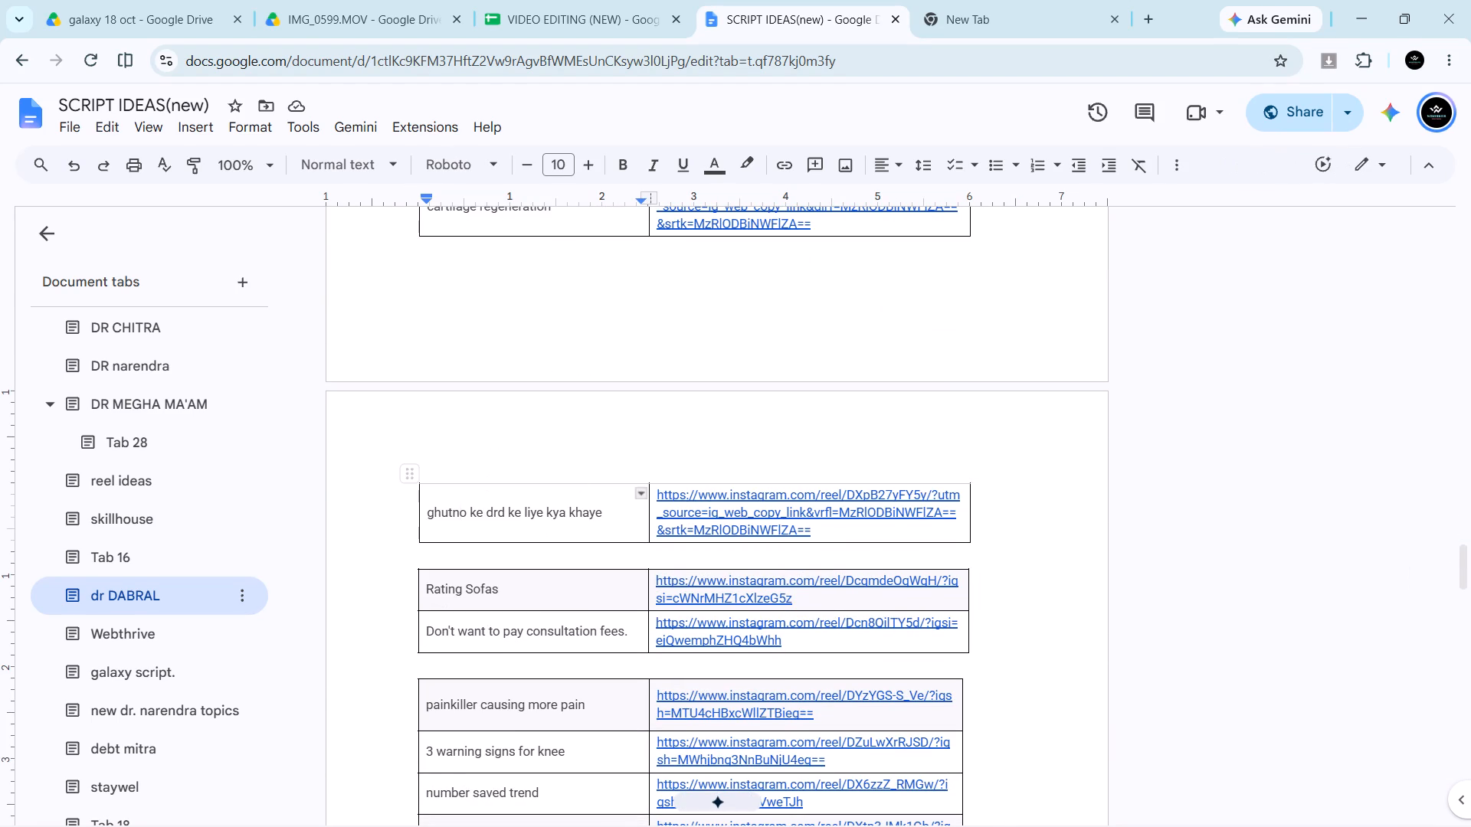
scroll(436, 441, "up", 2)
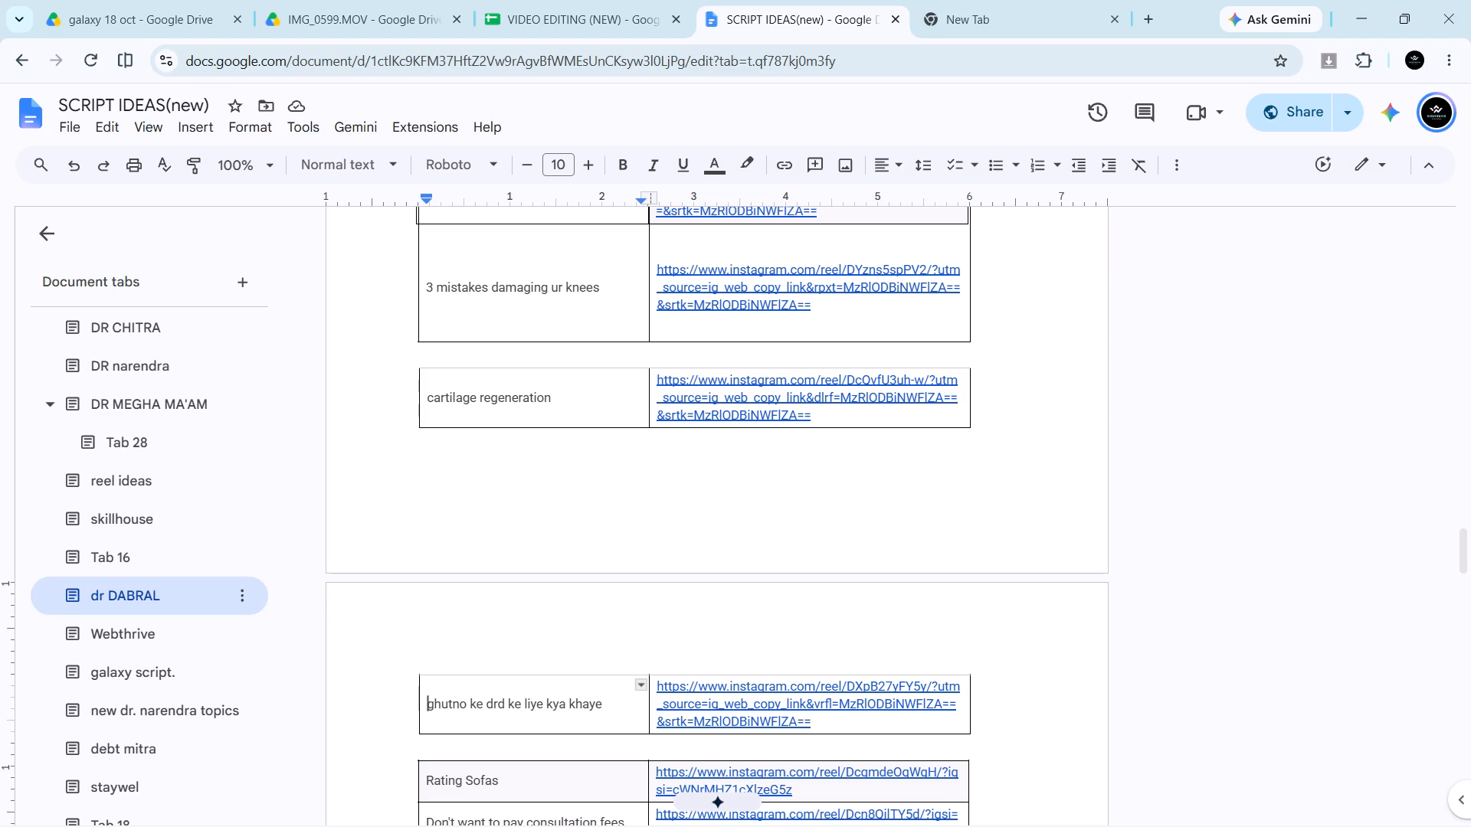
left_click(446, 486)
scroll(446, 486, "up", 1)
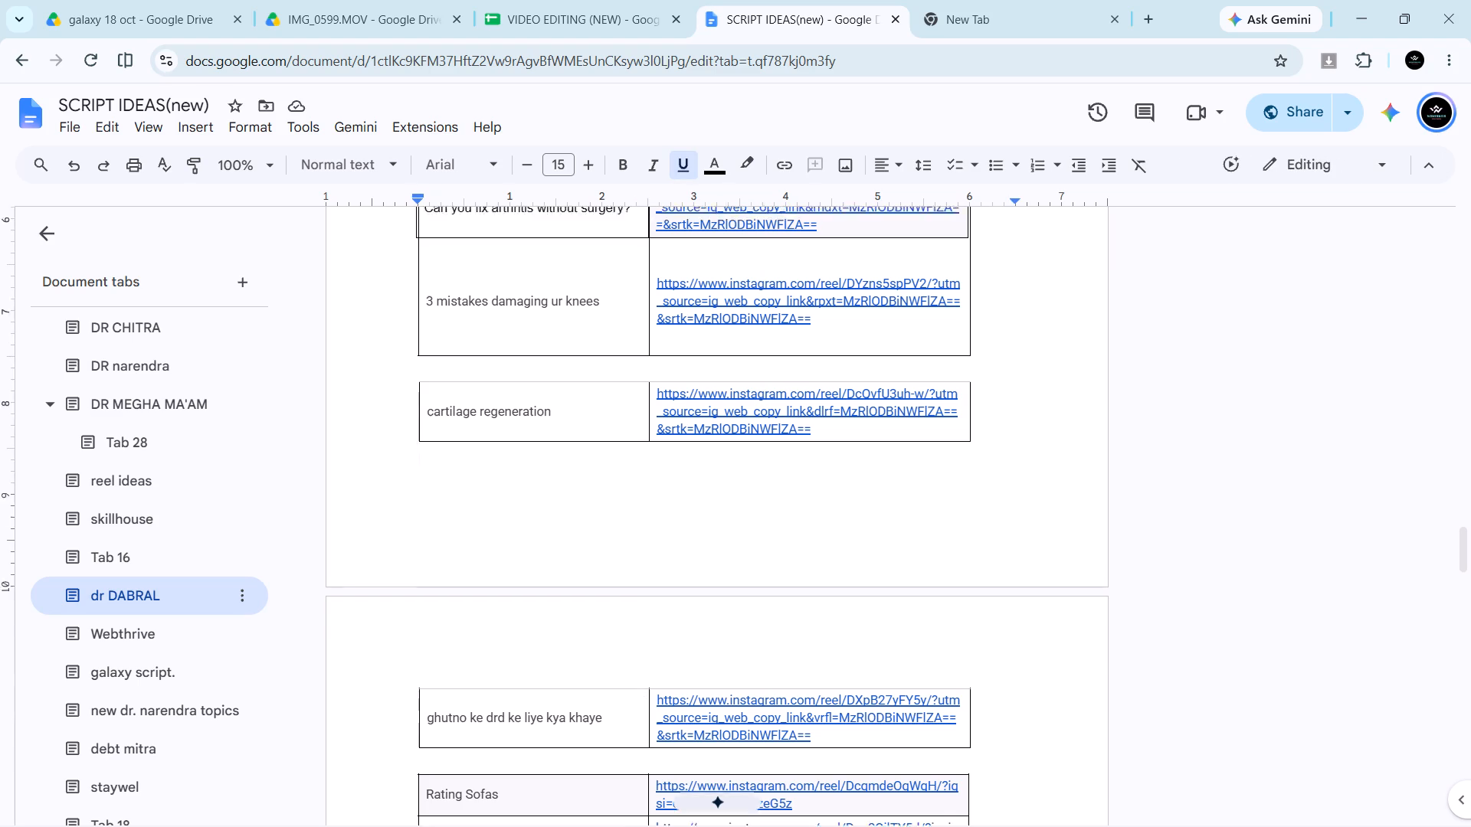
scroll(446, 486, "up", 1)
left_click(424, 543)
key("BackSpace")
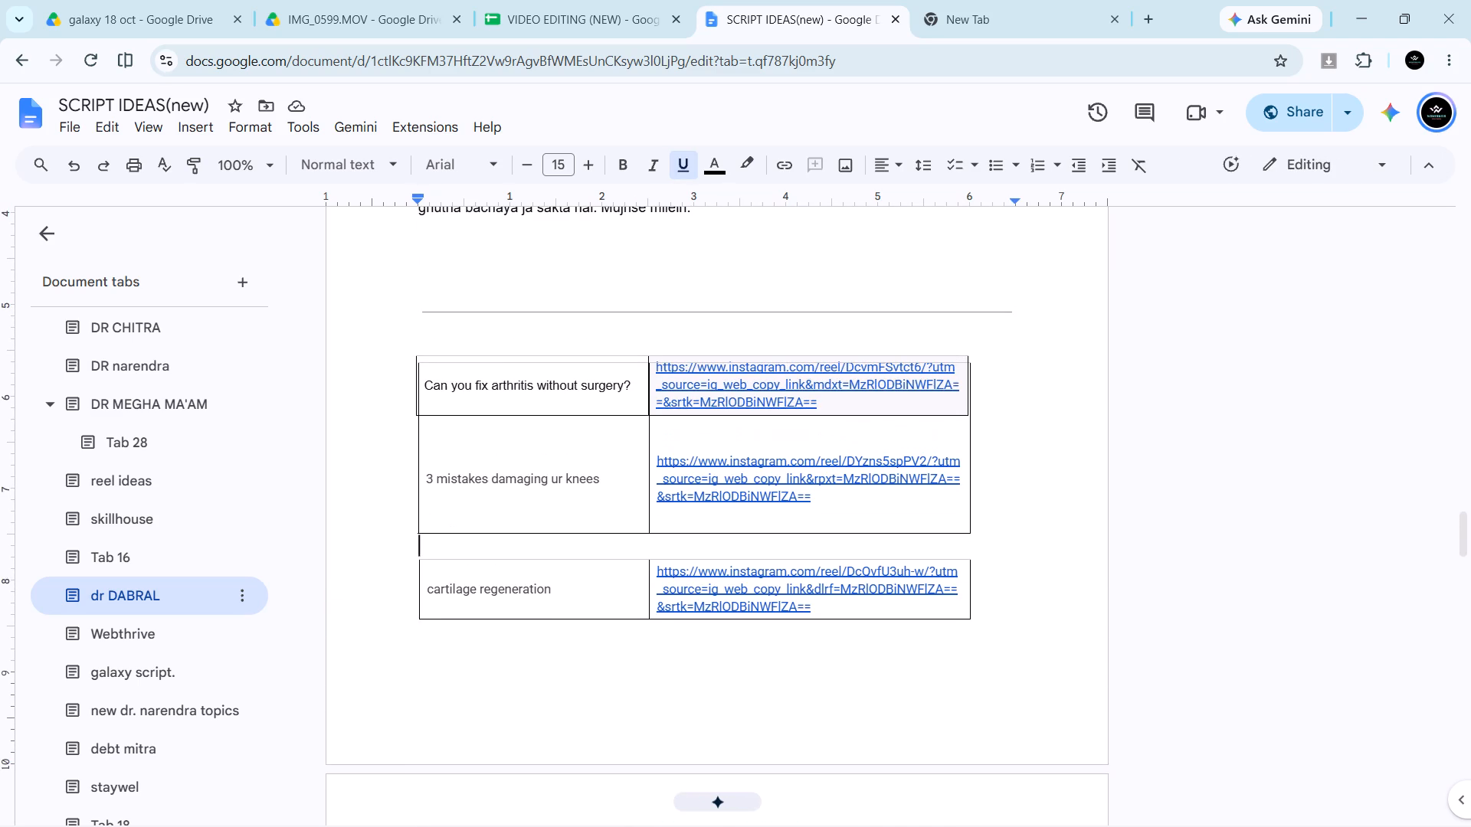
Delete the empty lines between the end of Script 6 and the divider line above the reel link tables.
scroll(425, 537, "up", 3)
left_click(513, 591)
left_click(454, 552)
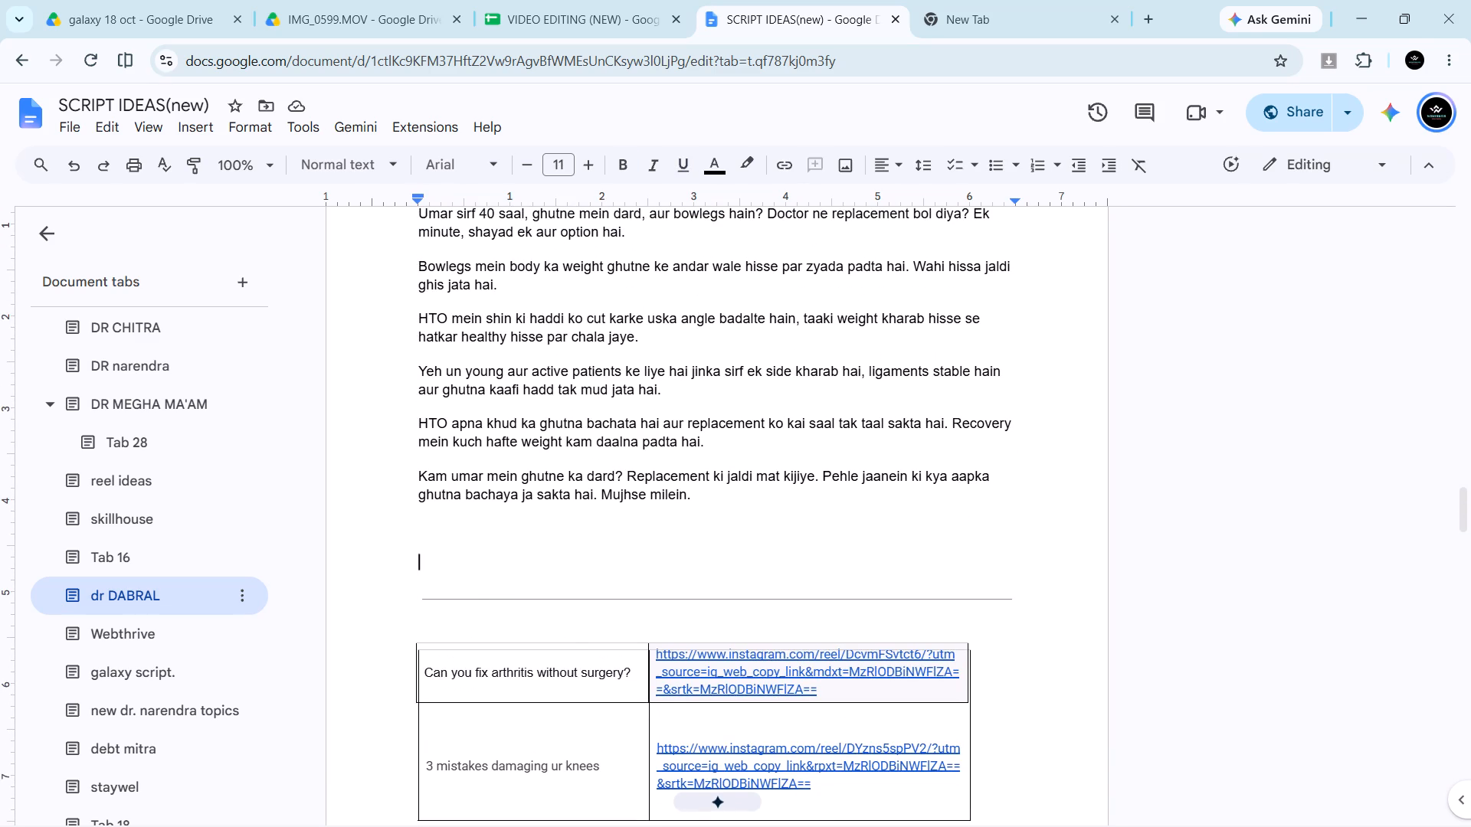
key("BackSpace")
key("BackSpace")
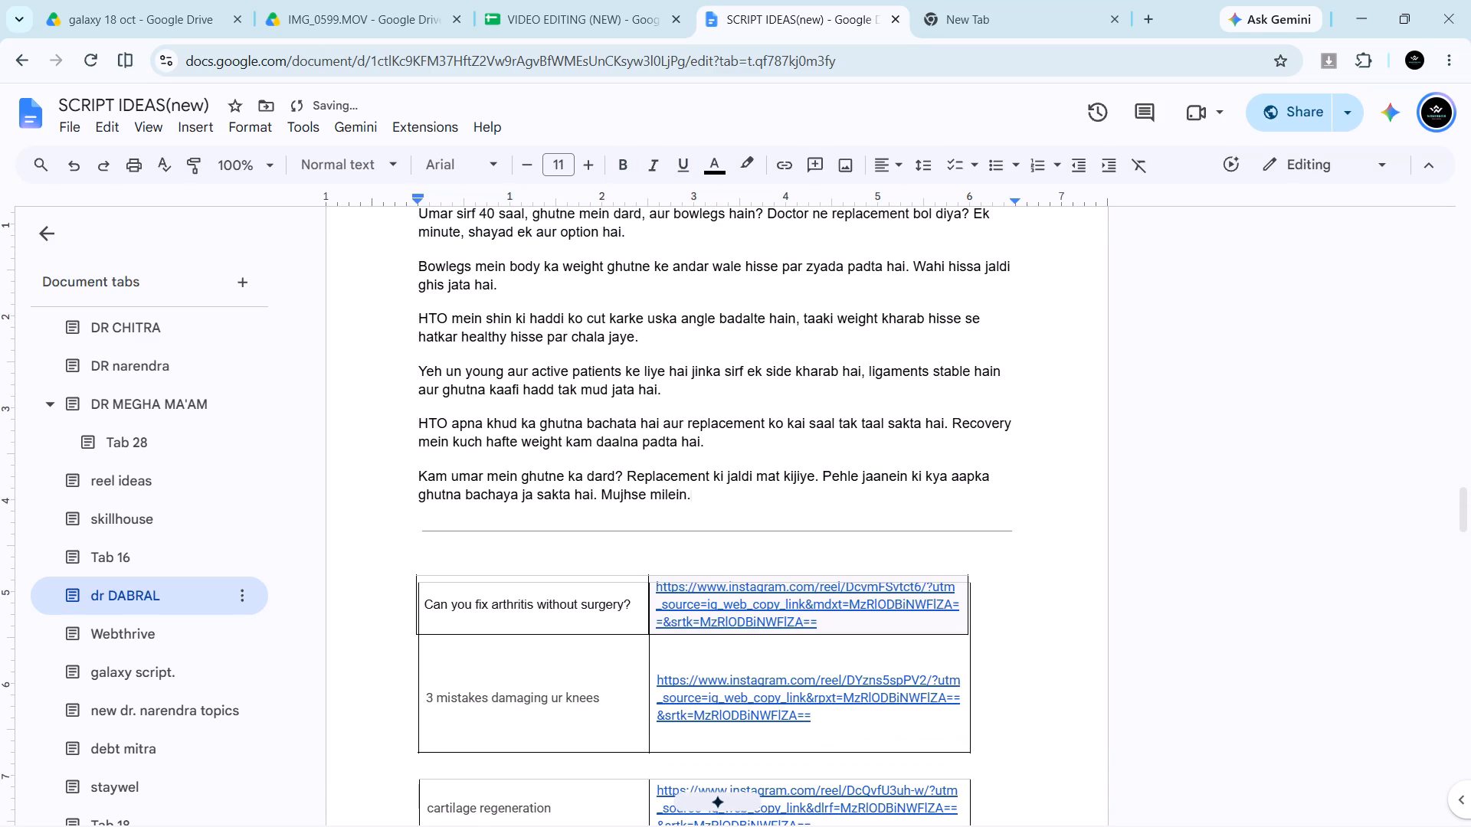
Check the layout from Script 6: HTO (High Tibial Osteotomy) back up to the end of Script 5.
scroll(441, 554, "up", 3)
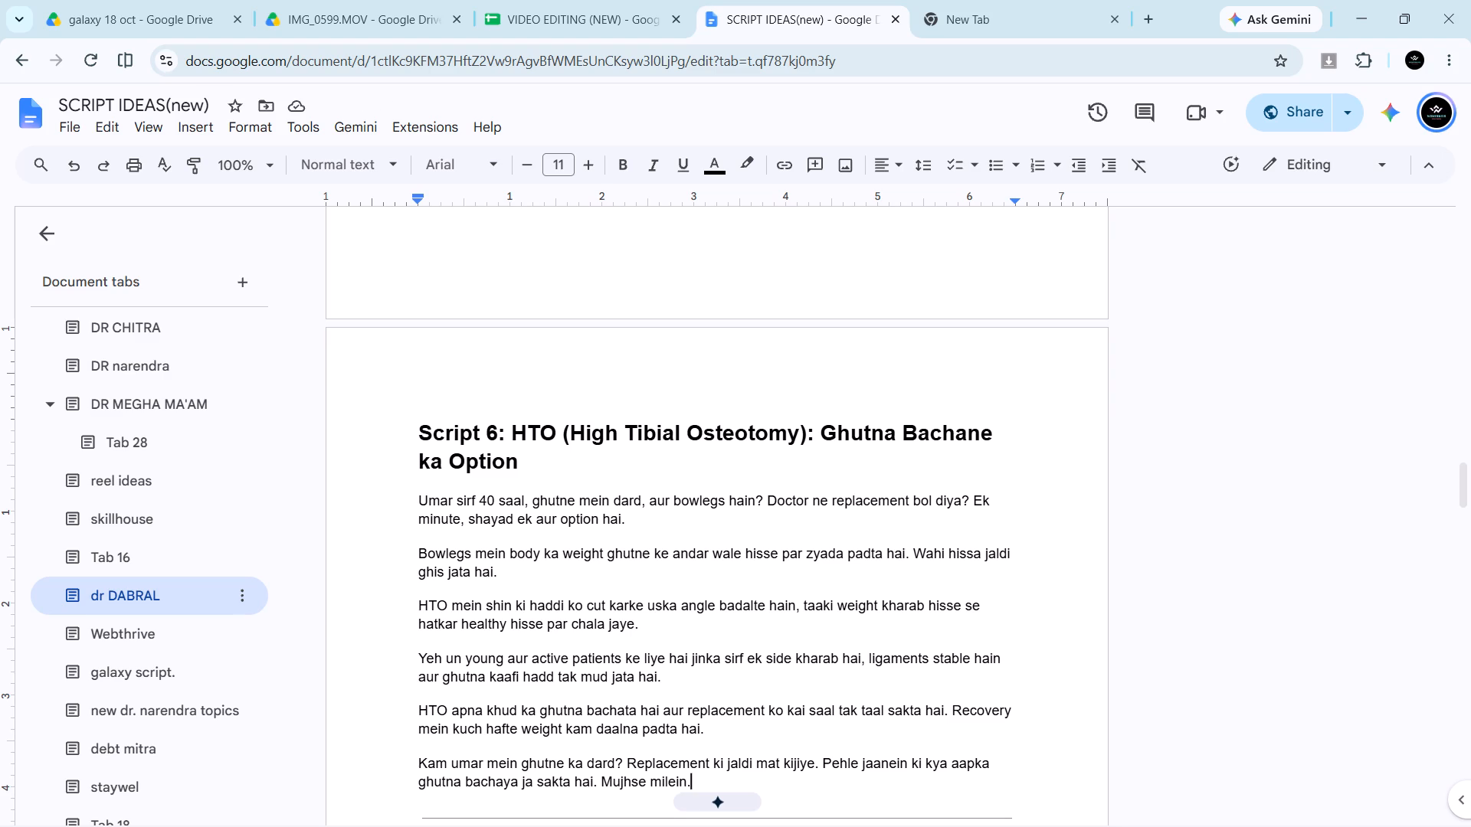
scroll(430, 542, "up", 4)
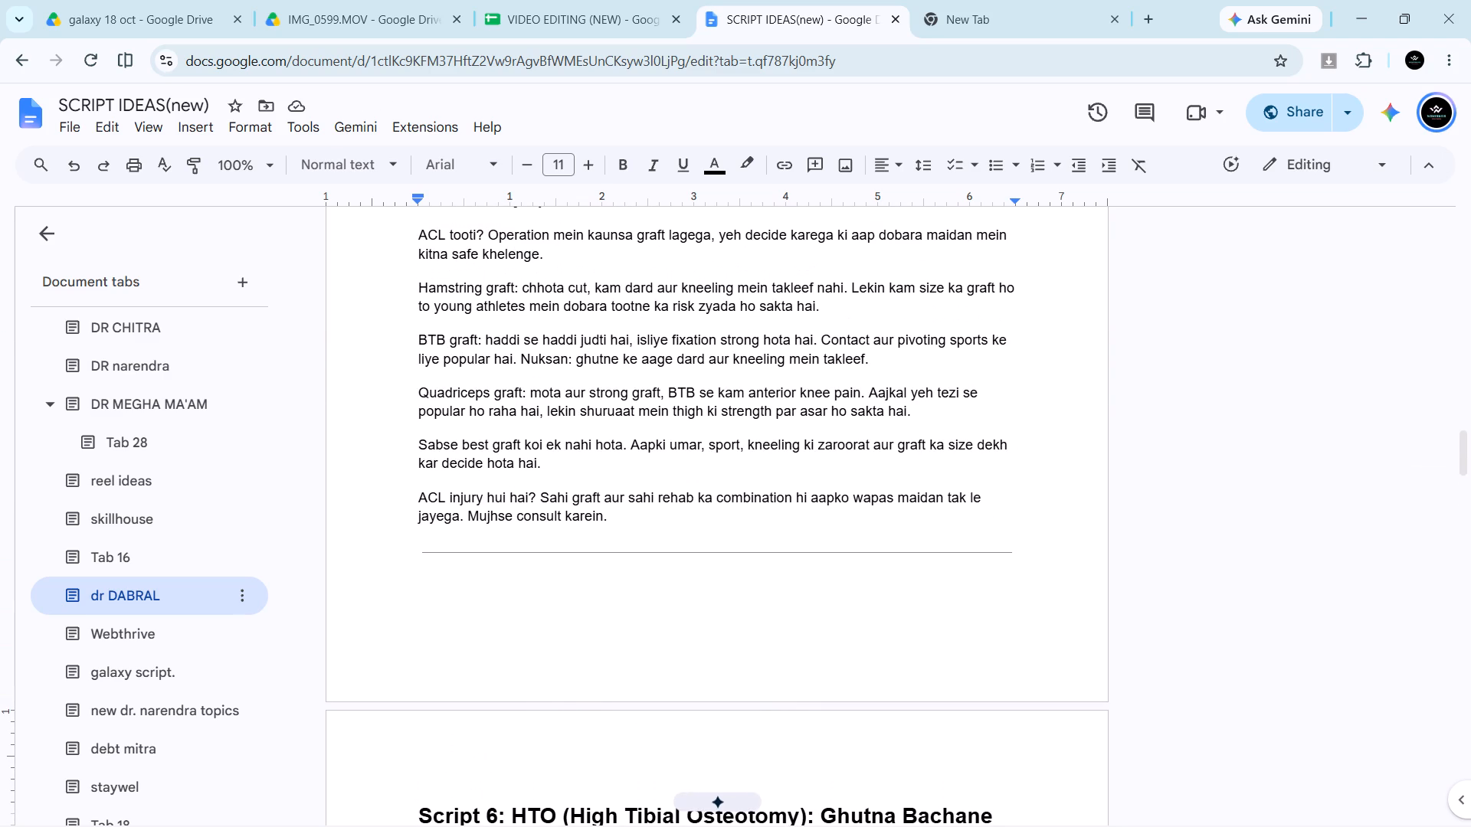
Delete the horizontal divider line and its empty line between the end of Script 5 and the Script 6: HTO (High Tibial Osteotomy) heading.
left_click(1034, 558)
key("BackSpace")
key("BackSpace")
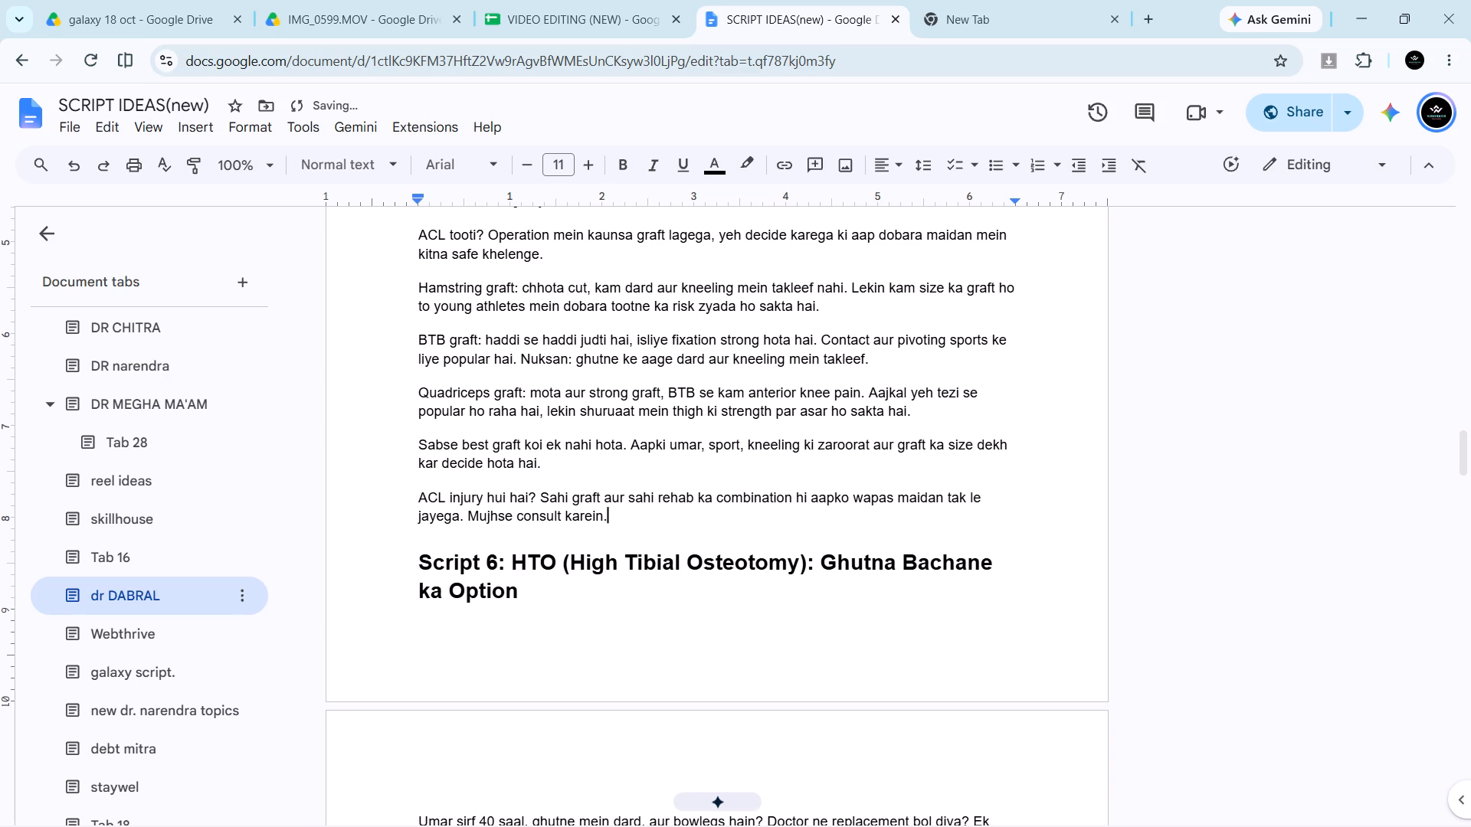
Delete the horizontal divider line and its empty line between the end of Script 4 and the Script 5: ACL Graft Selection heading.
scroll(732, 623, "up", 4)
left_click(1037, 519)
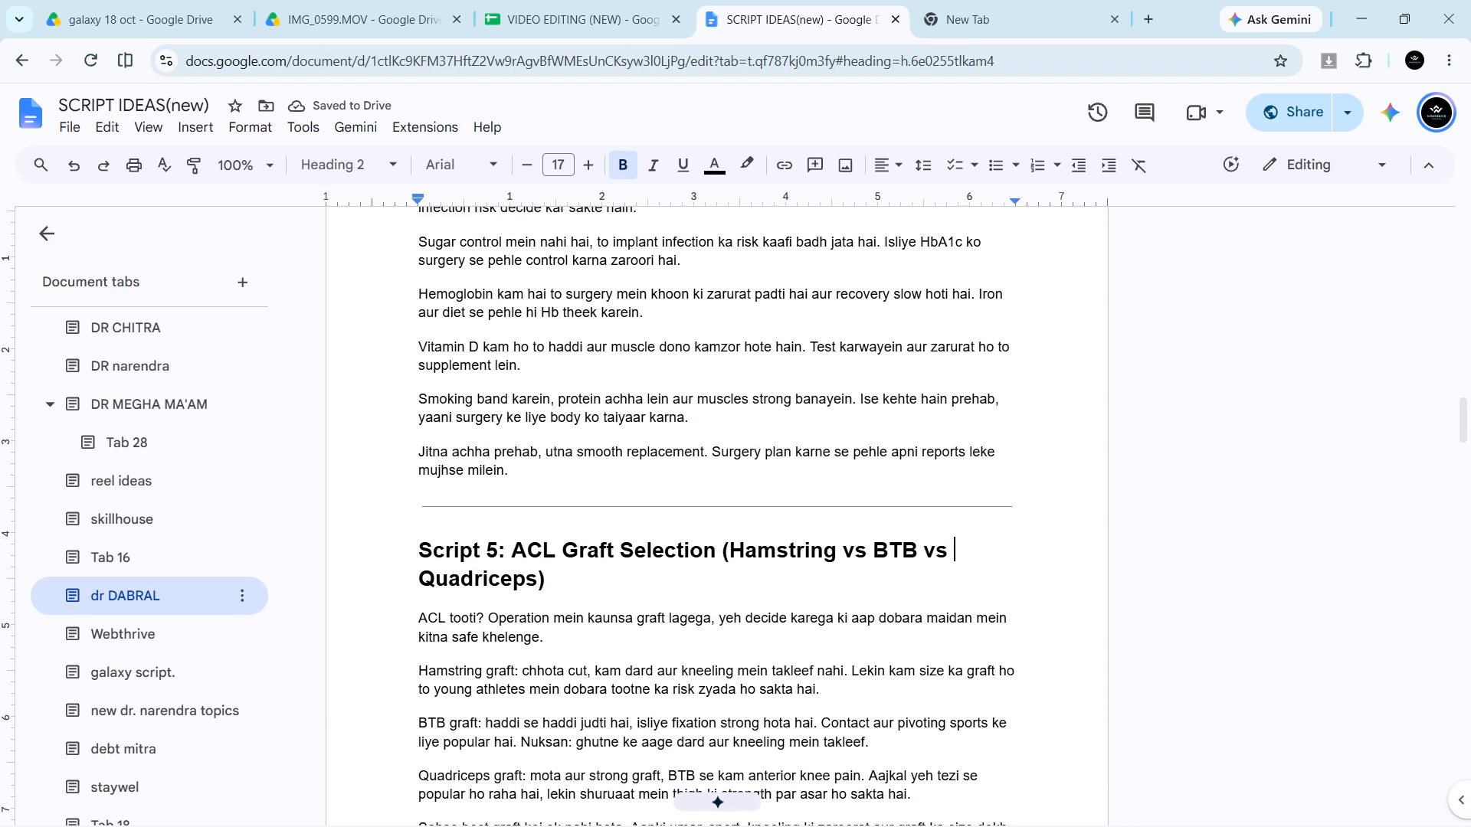
left_click(1021, 512)
key("BackSpace")
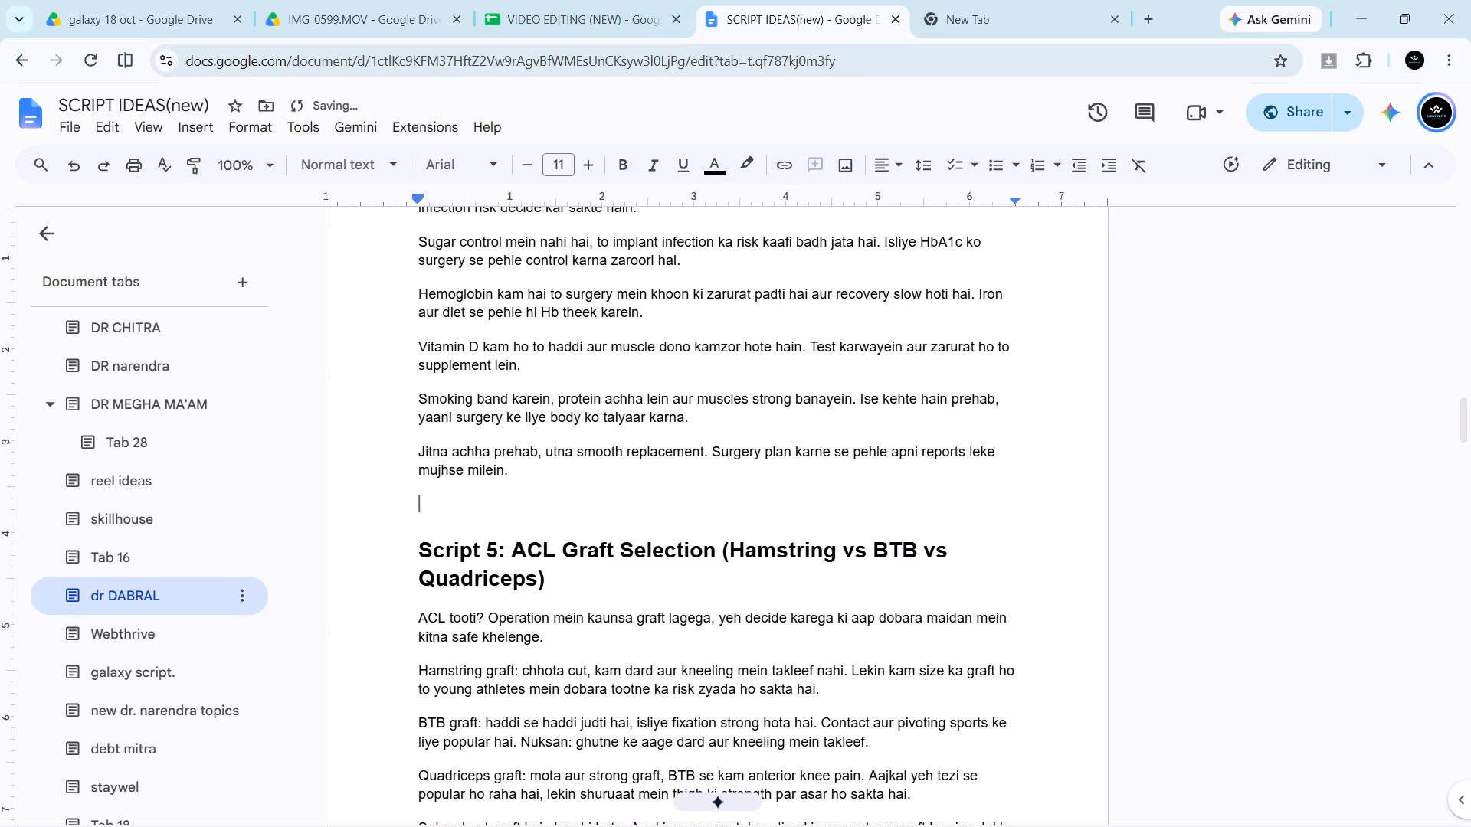
key("BackSpace")
Examine the pasted scripts around Scripts 3 to 5 for remaining divider lines.
scroll(692, 136, "down", 2)
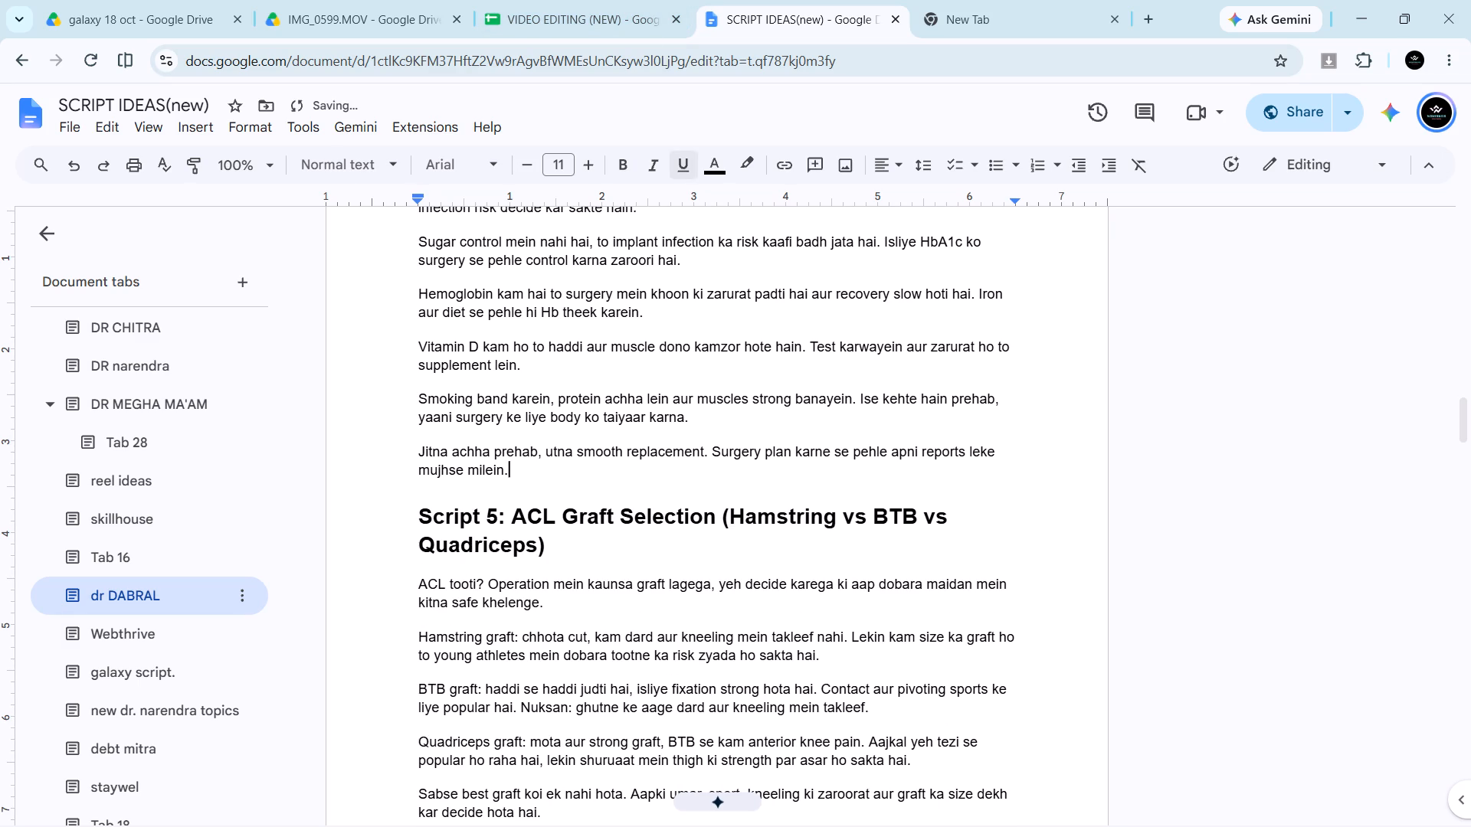
scroll(719, 569, "down", 2)
scroll(719, 569, "up", 8)
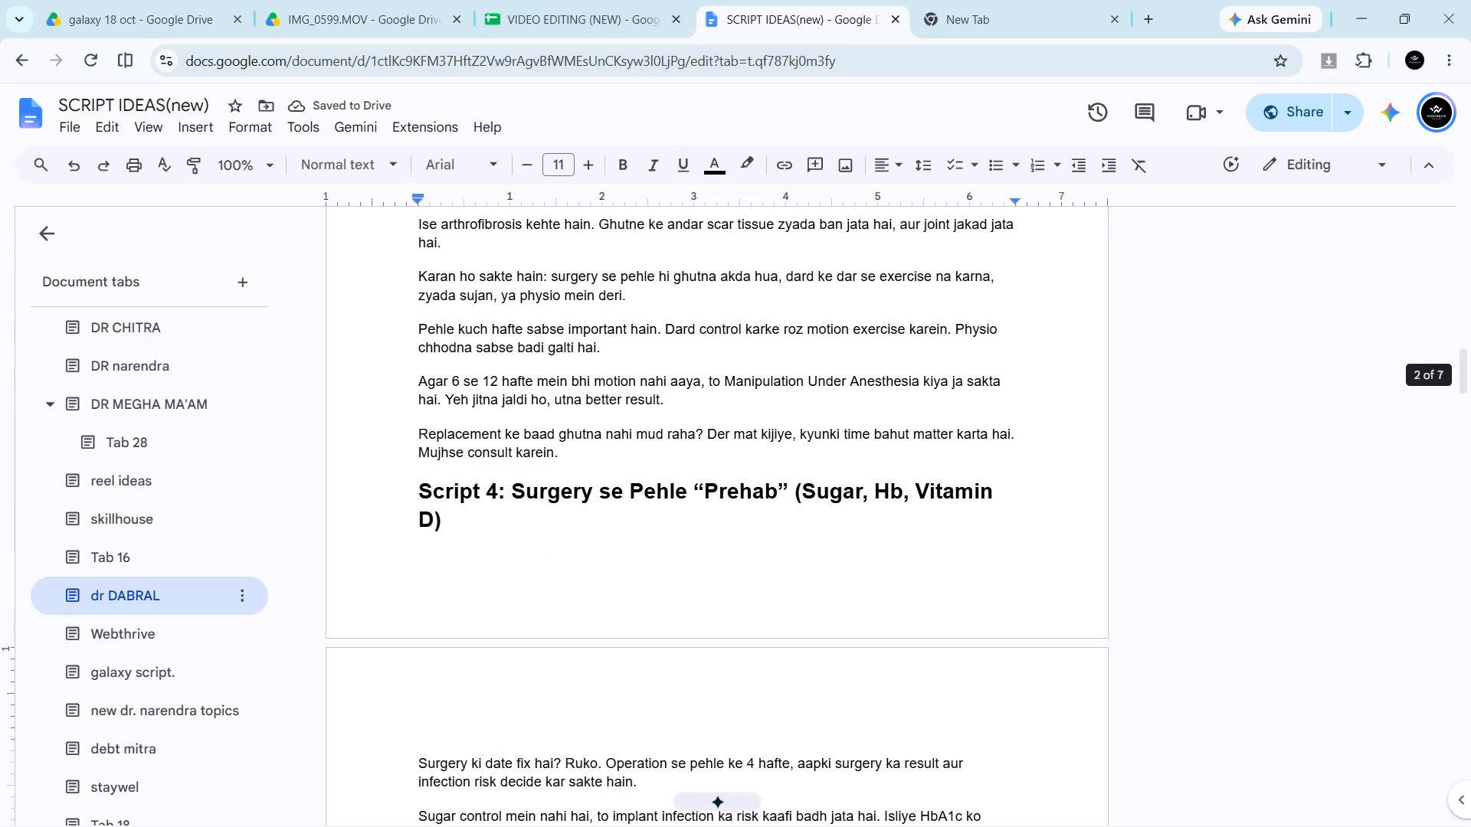
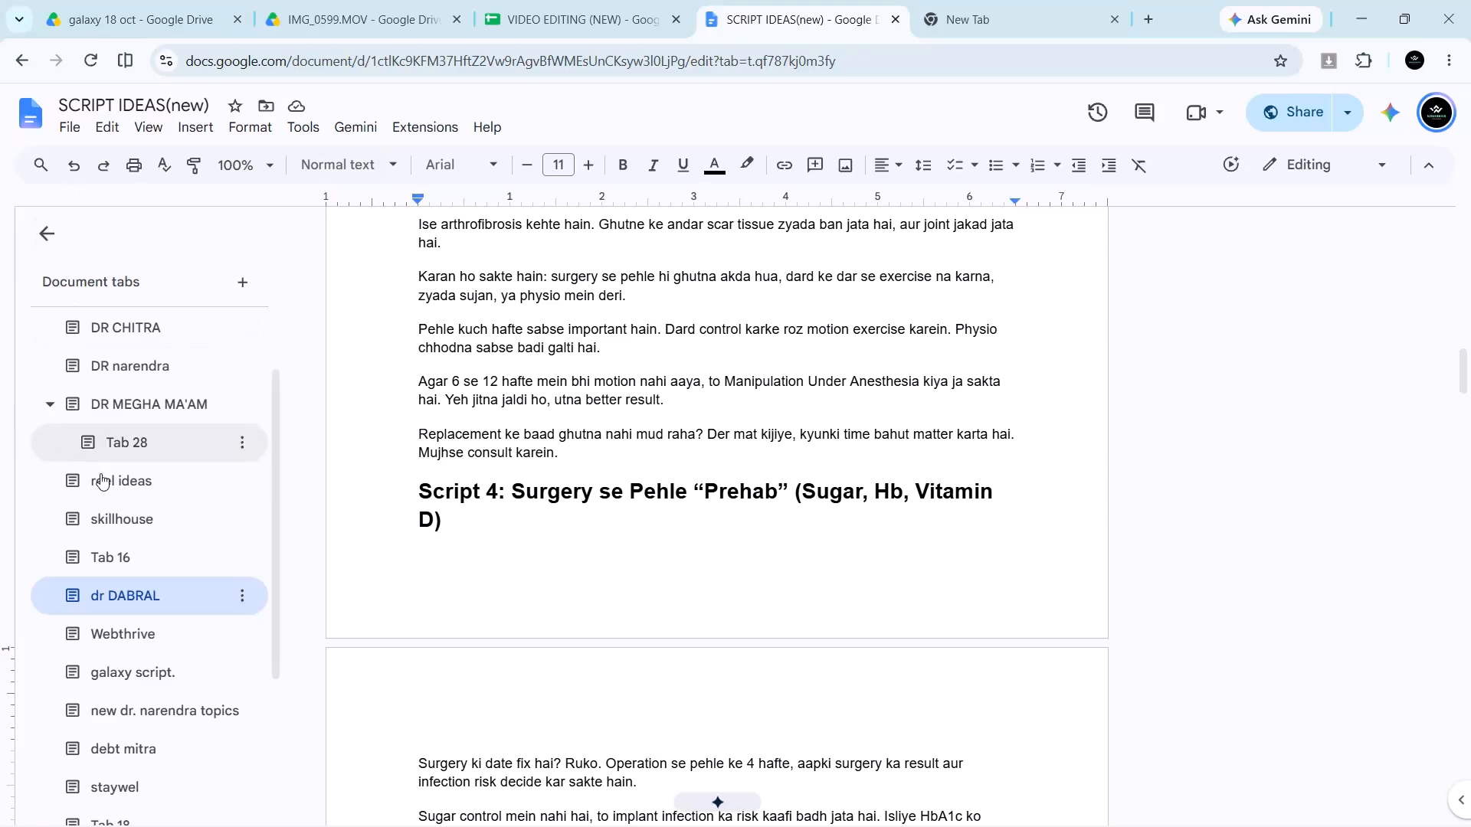
Examine the dr DABRAL tab's scripts, reel link tables and physiotherapy topics, going back up to the Script 5 and Script 6 text.
scroll(546, 599, "down", 20)
scroll(546, 599, "down", 3)
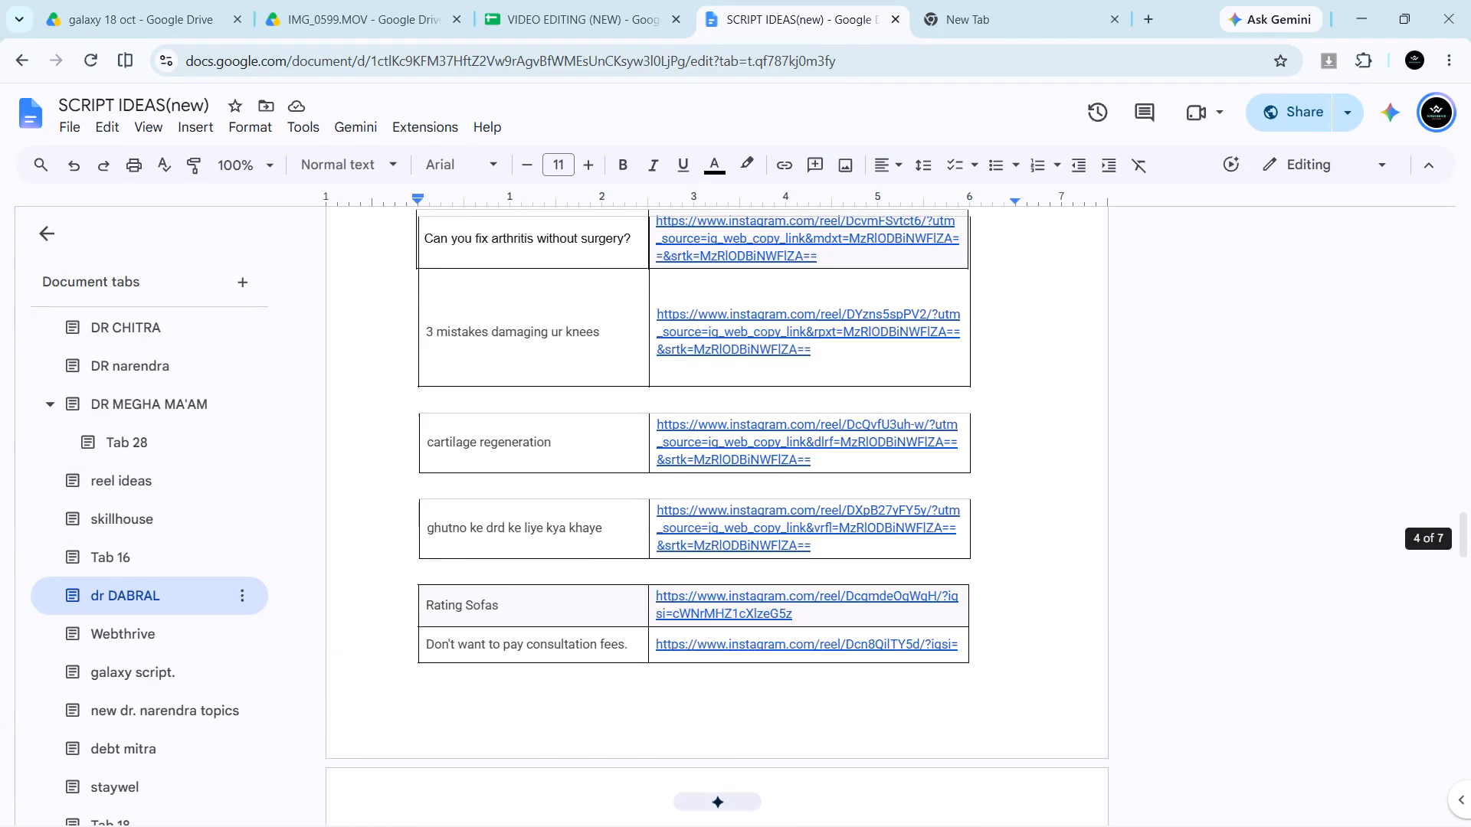
scroll(568, 600, "down", 20)
scroll(568, 600, "down", 11)
scroll(556, 603, "up", 18)
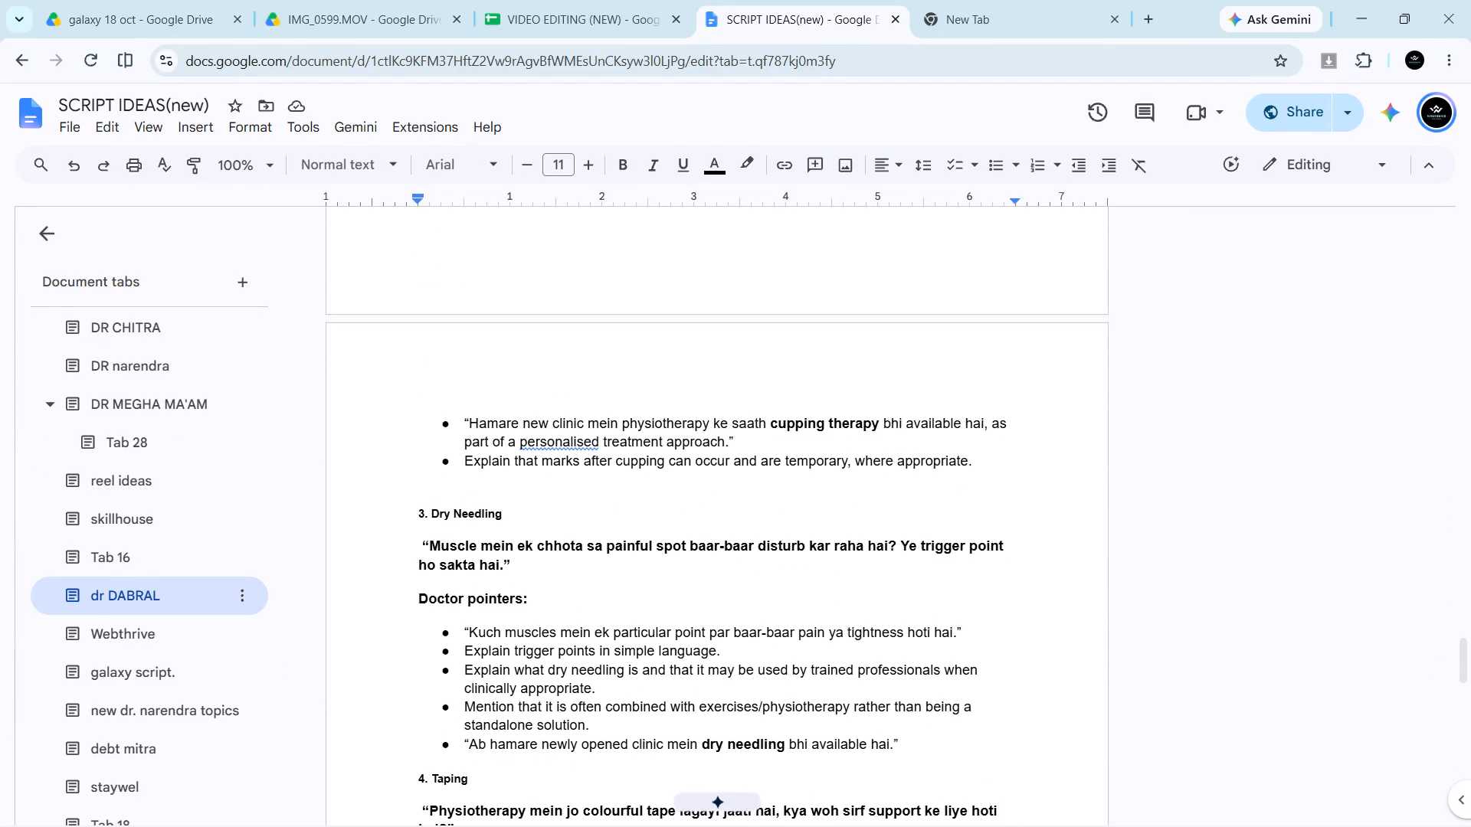
scroll(559, 585, "up", 14)
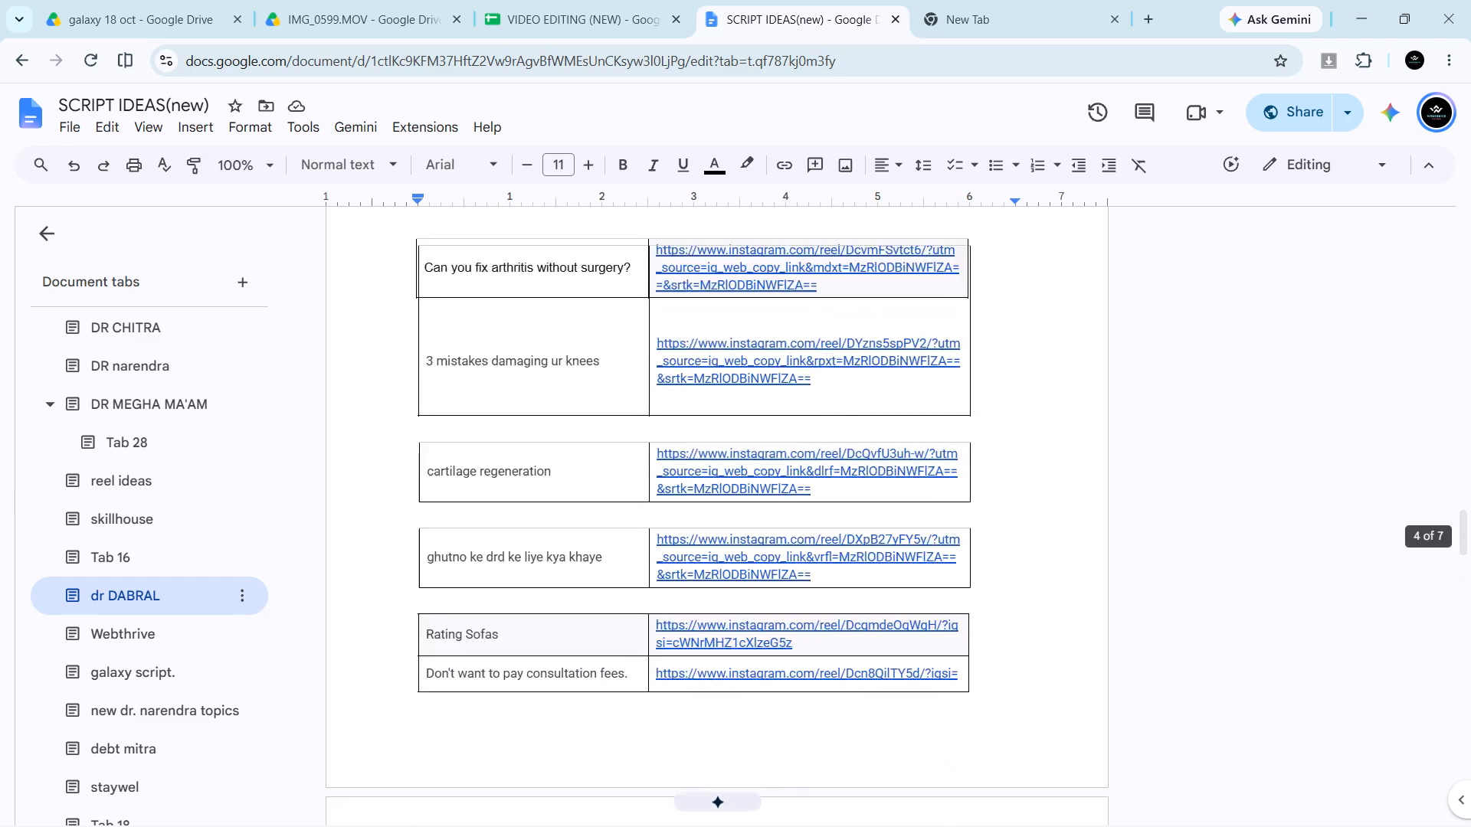
scroll(556, 543, "up", 8)
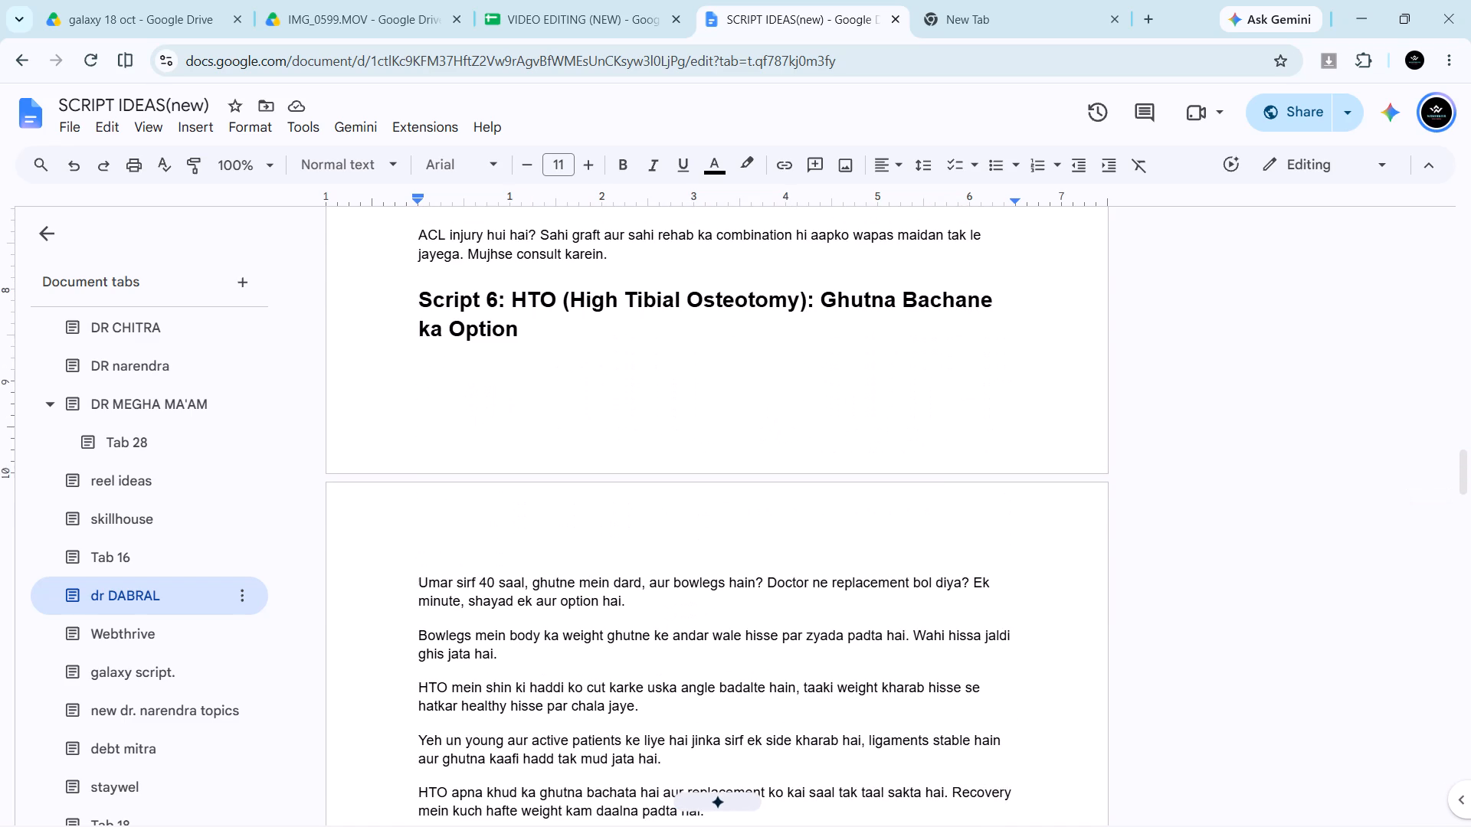
scroll(556, 543, "up", 2)
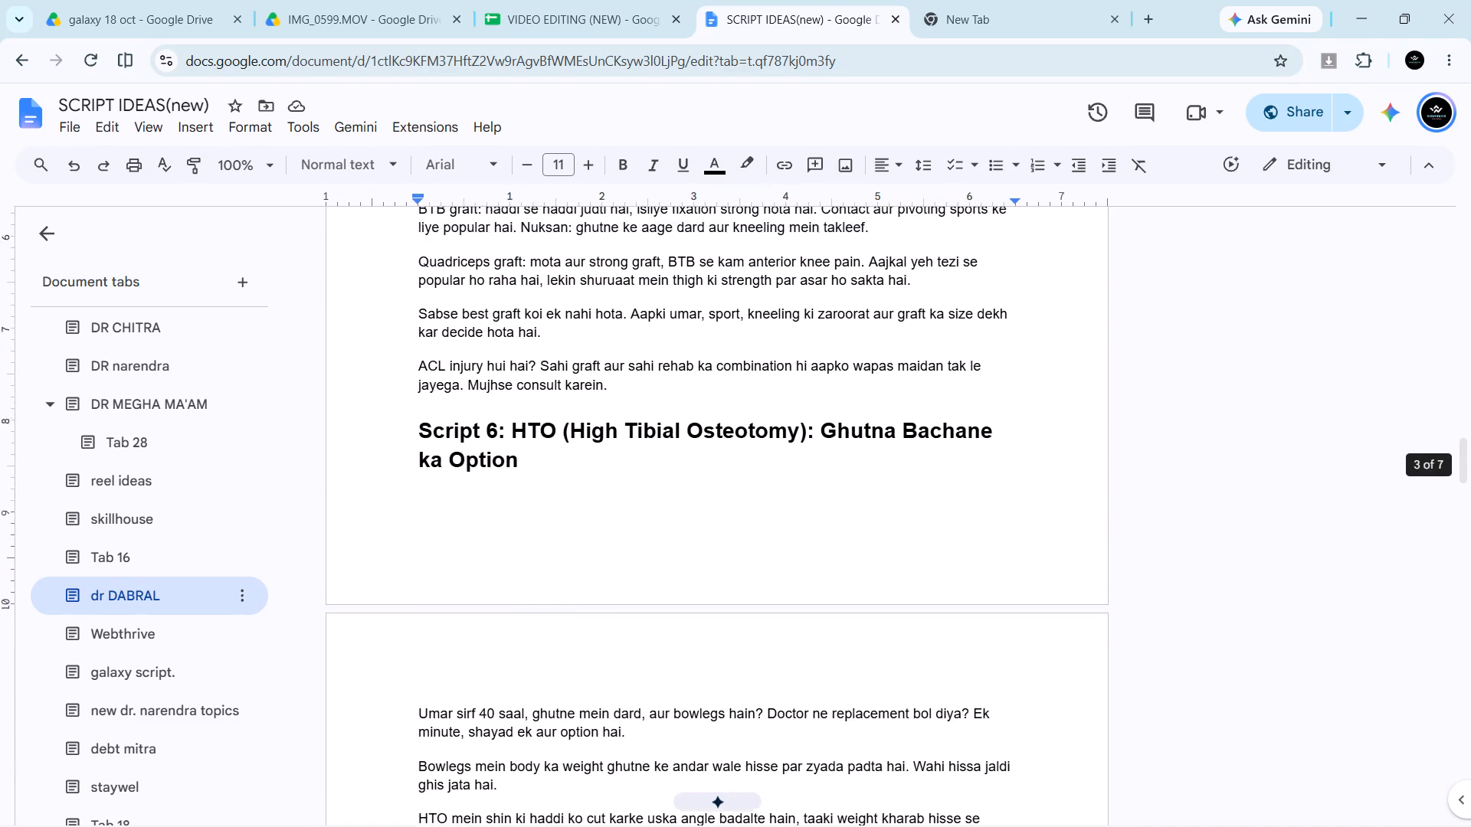
scroll(556, 543, "up", 1)
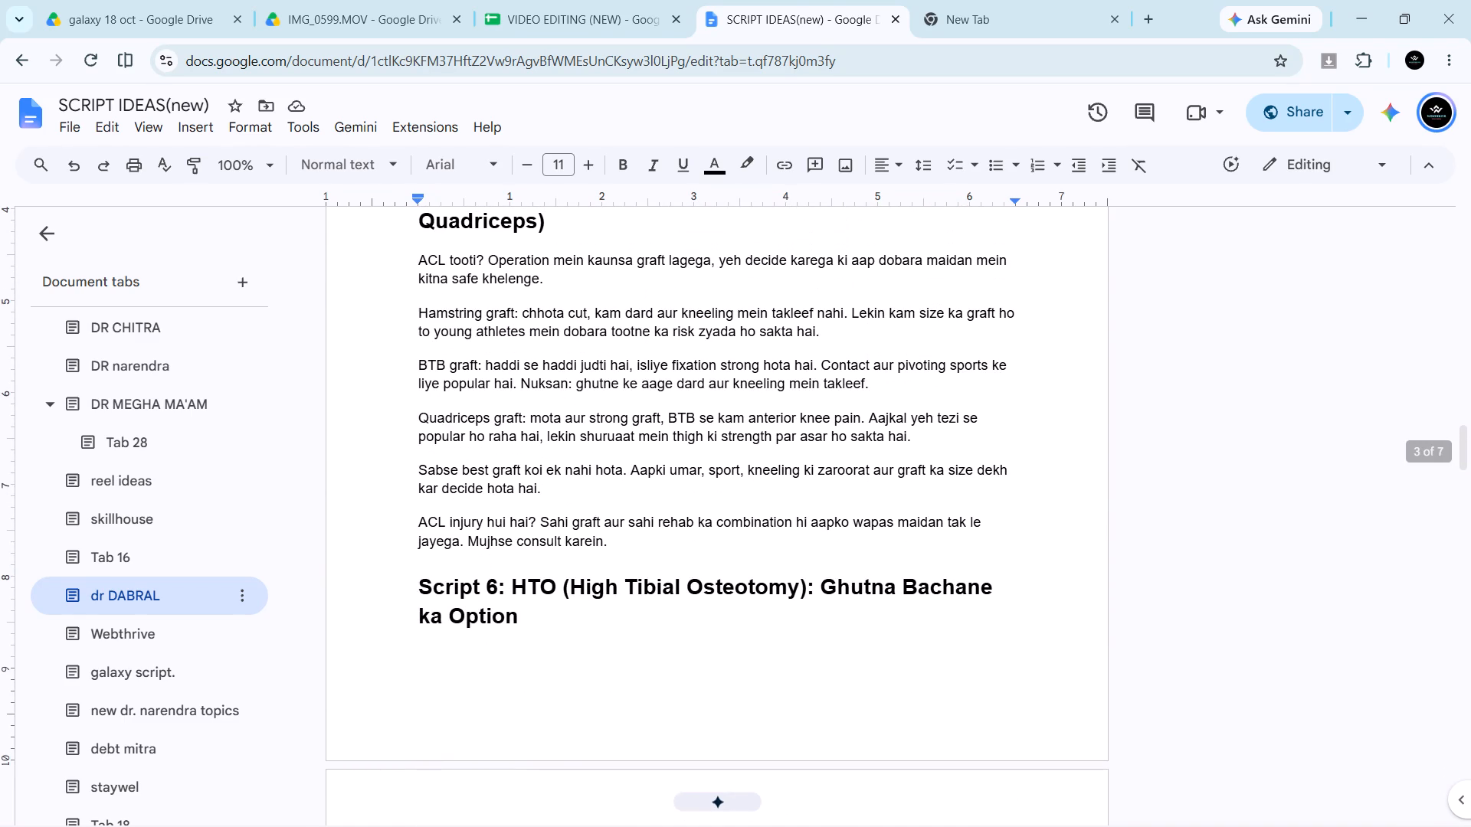
scroll(449, 629, "up", 1)
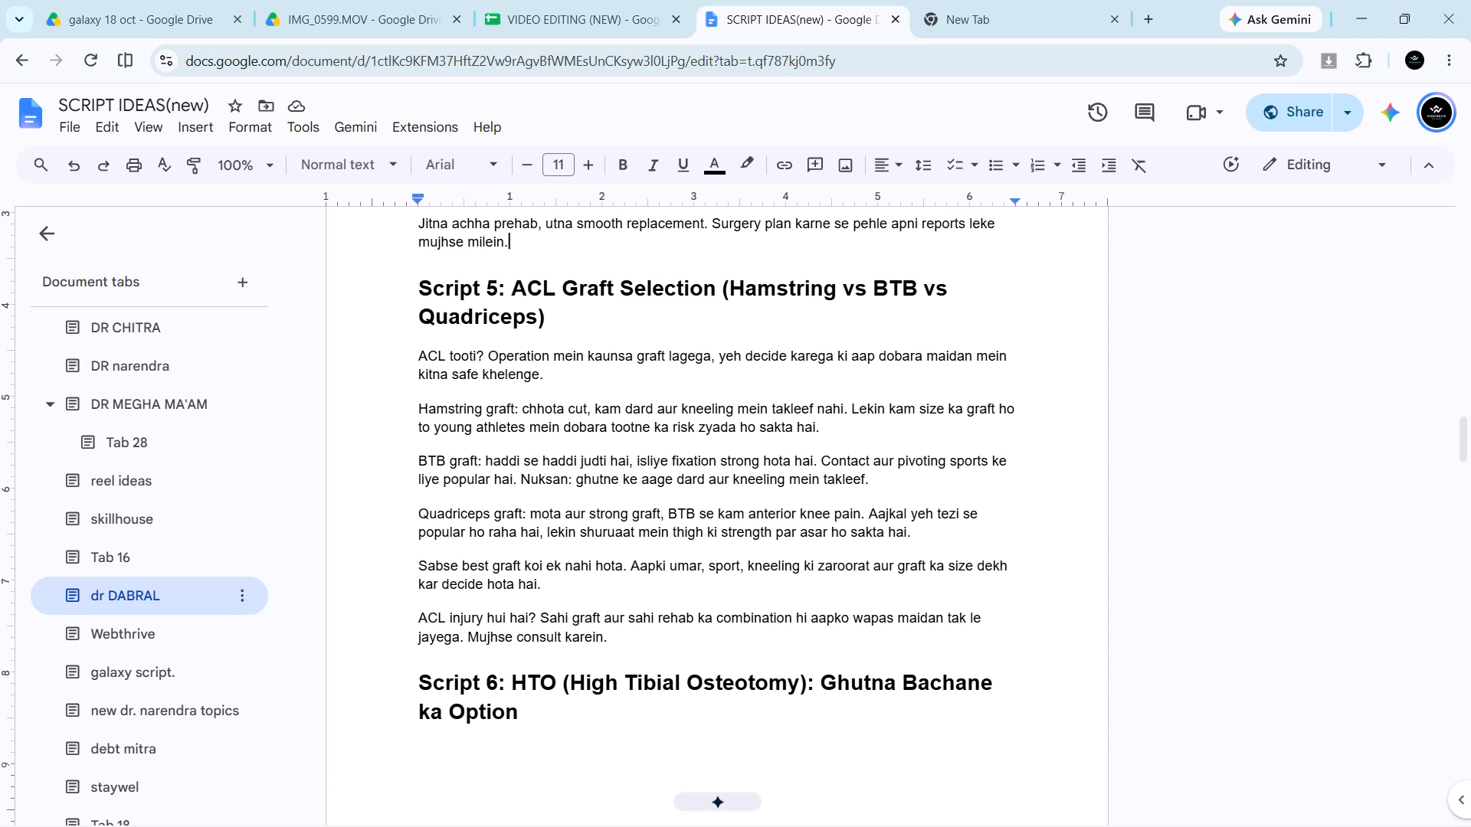
Add an empty line above each of the Script 6, Script 5 and Script 4 headings.
left_click(648, 653)
key("Return")
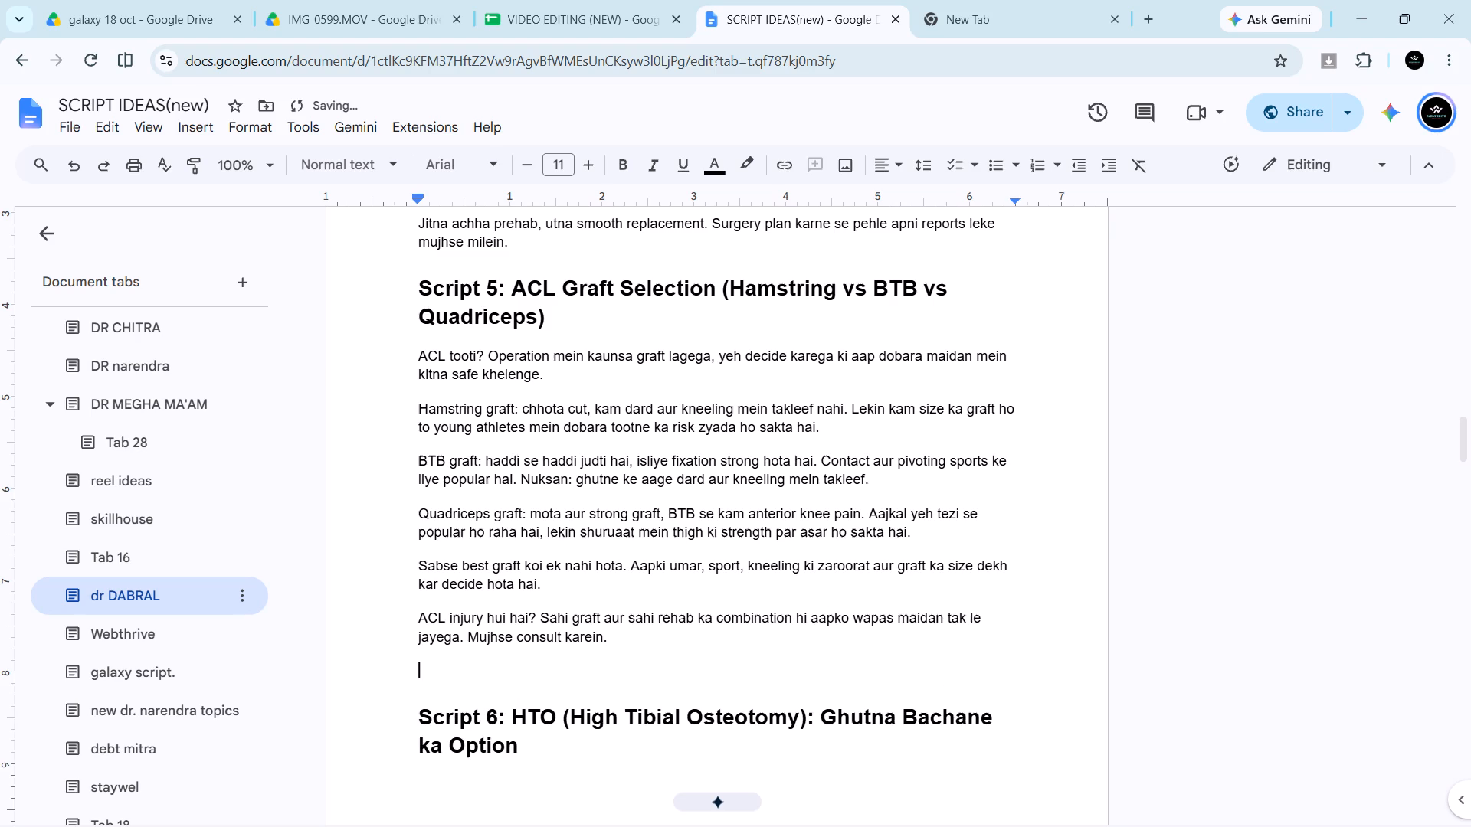
scroll(539, 363, "up", 2)
left_click(527, 448)
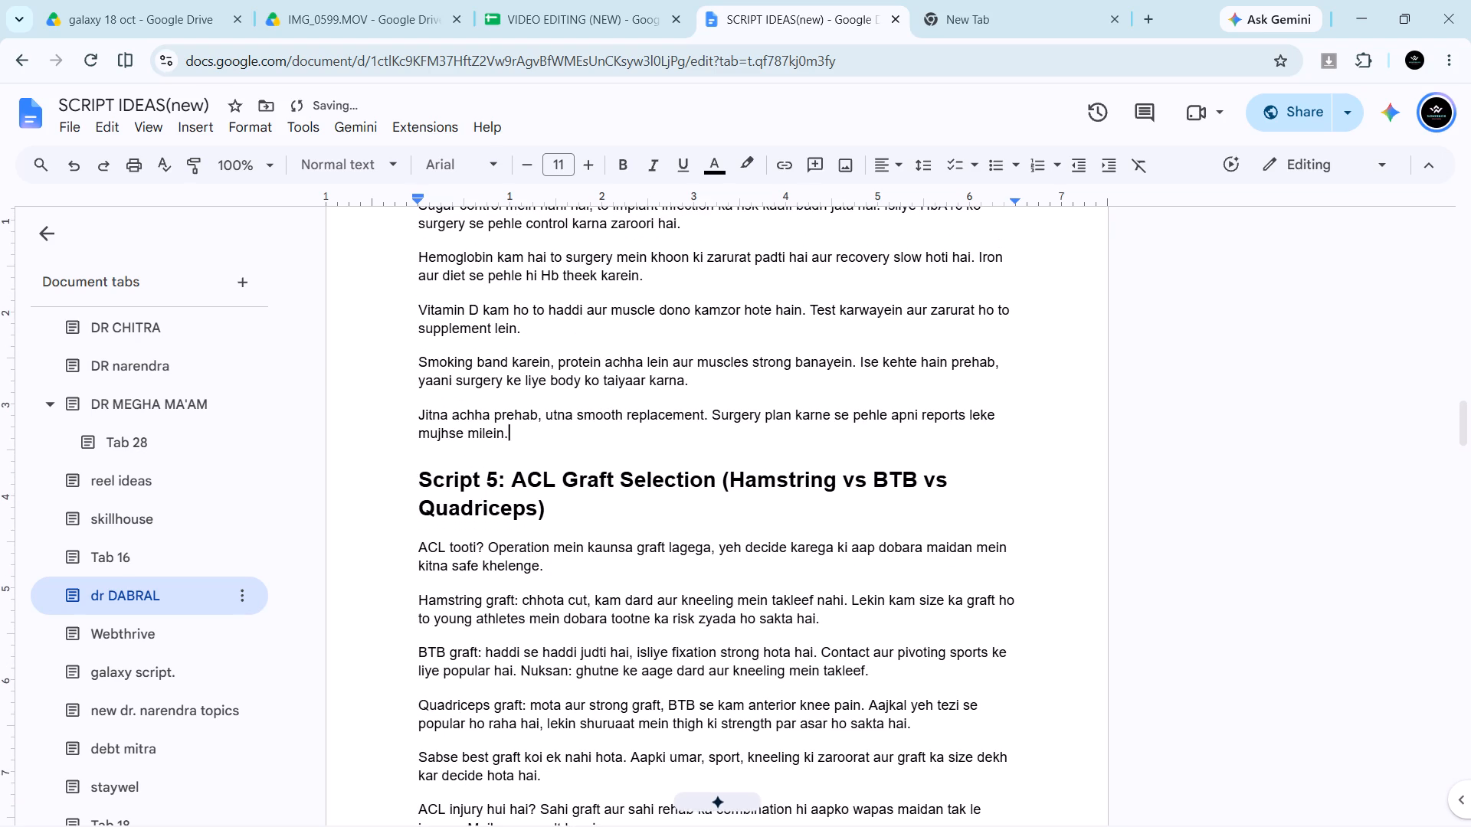
key("Return")
scroll(537, 443, "up", 7)
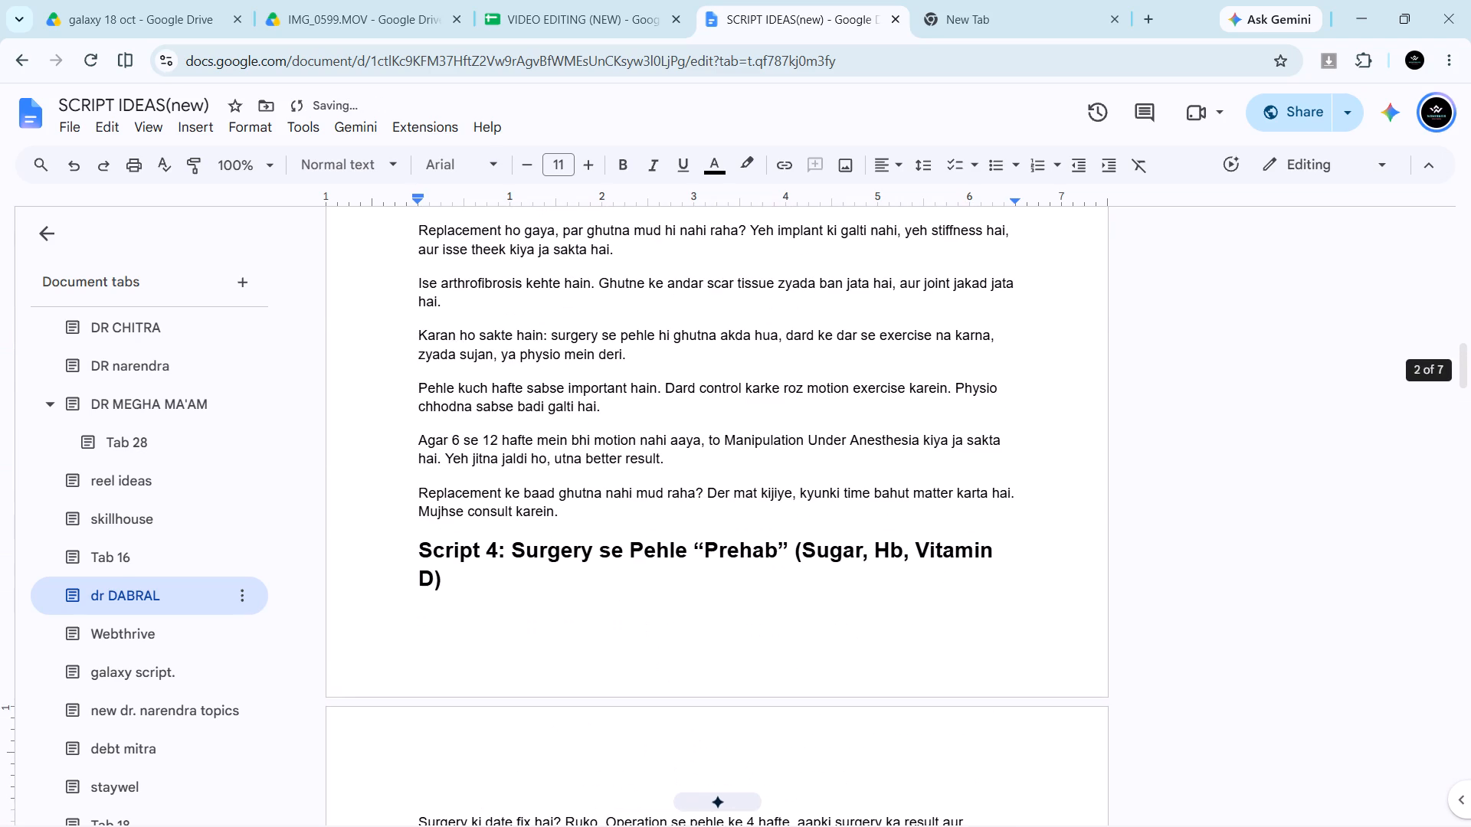
left_click(578, 511)
key("Return")
scroll(575, 507, "up", 4)
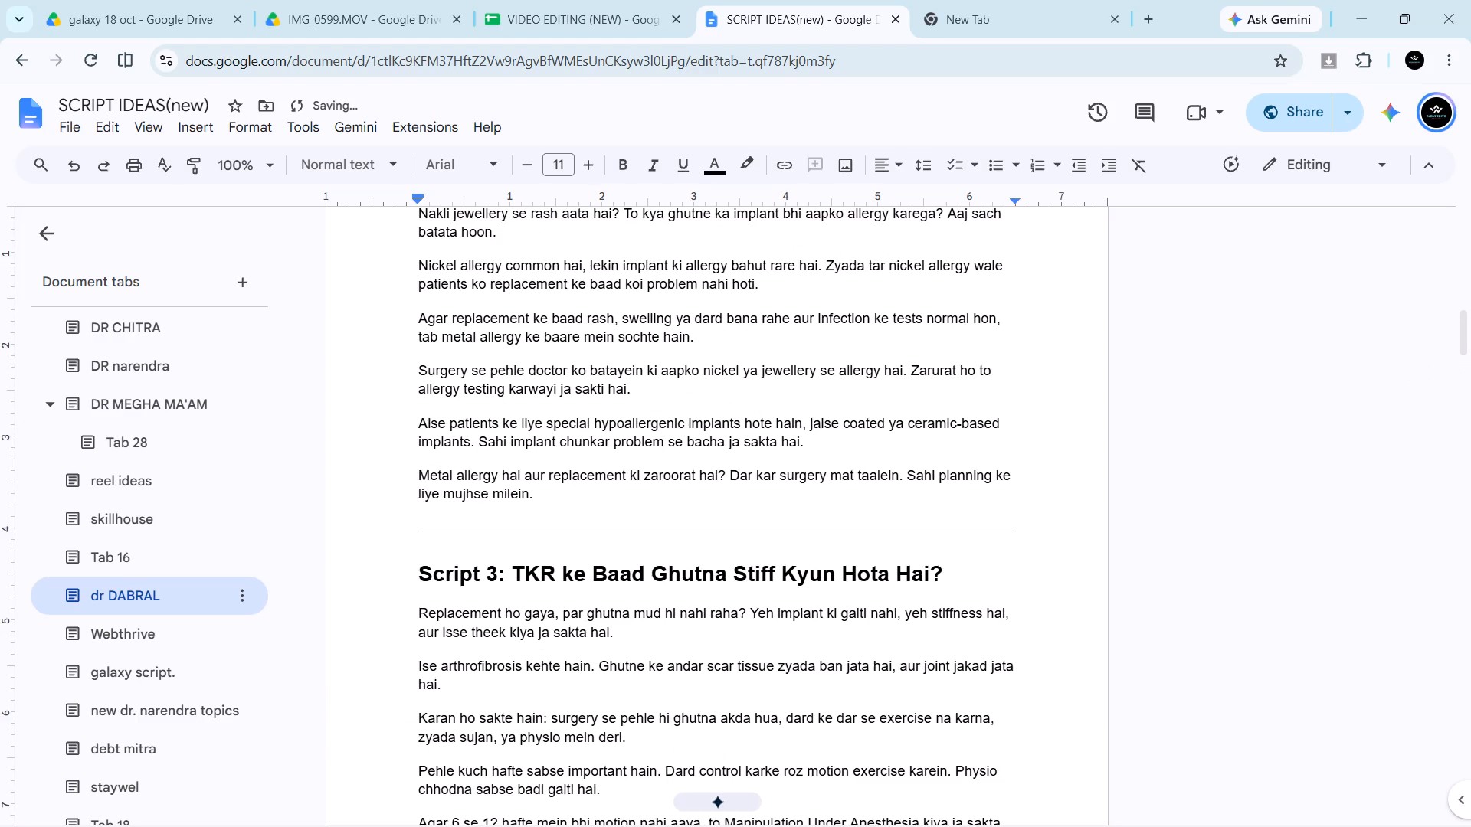
scroll(585, 502, "up", 14)
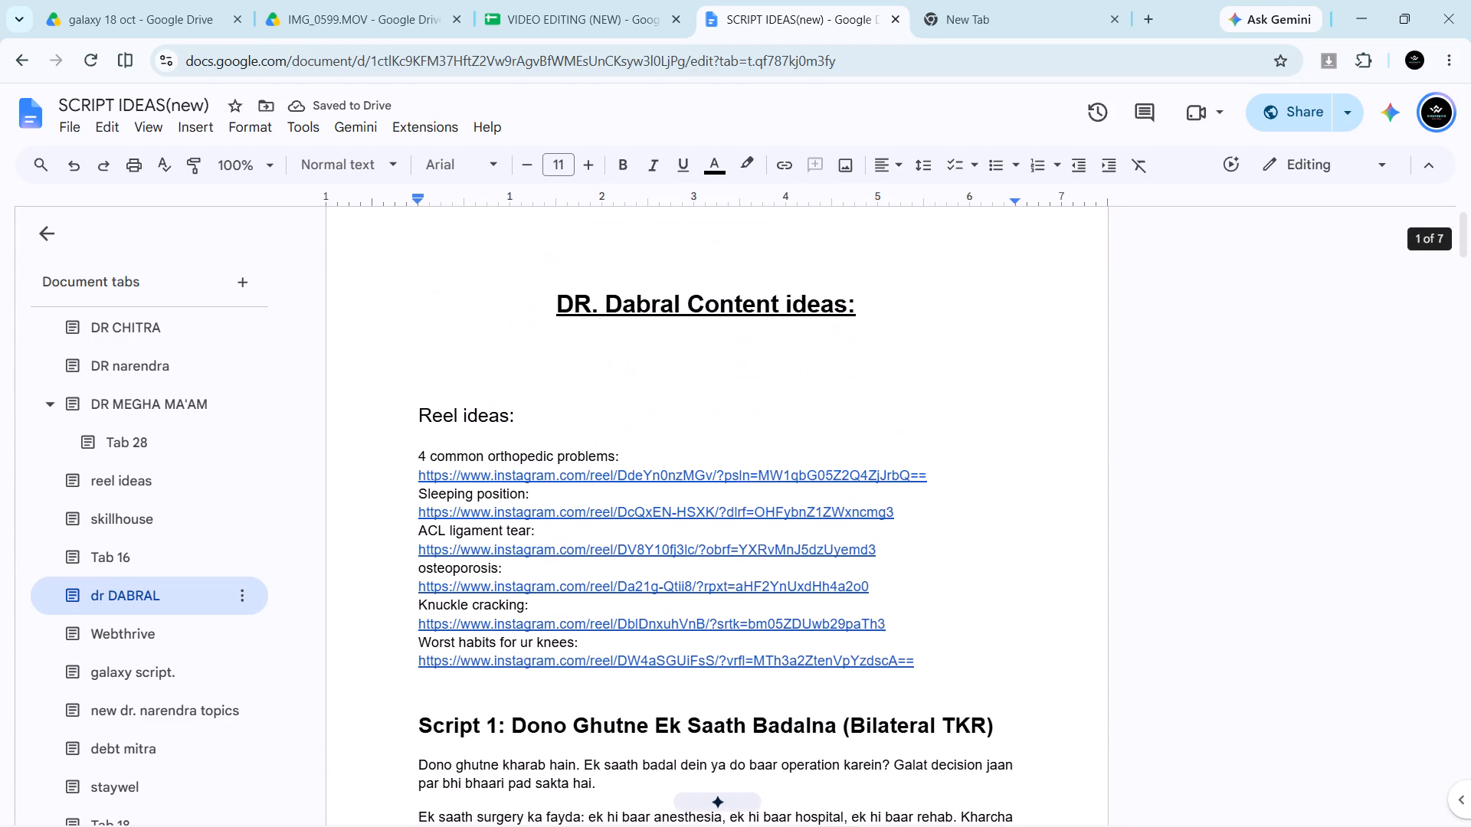
scroll(565, 472, "down", 16)
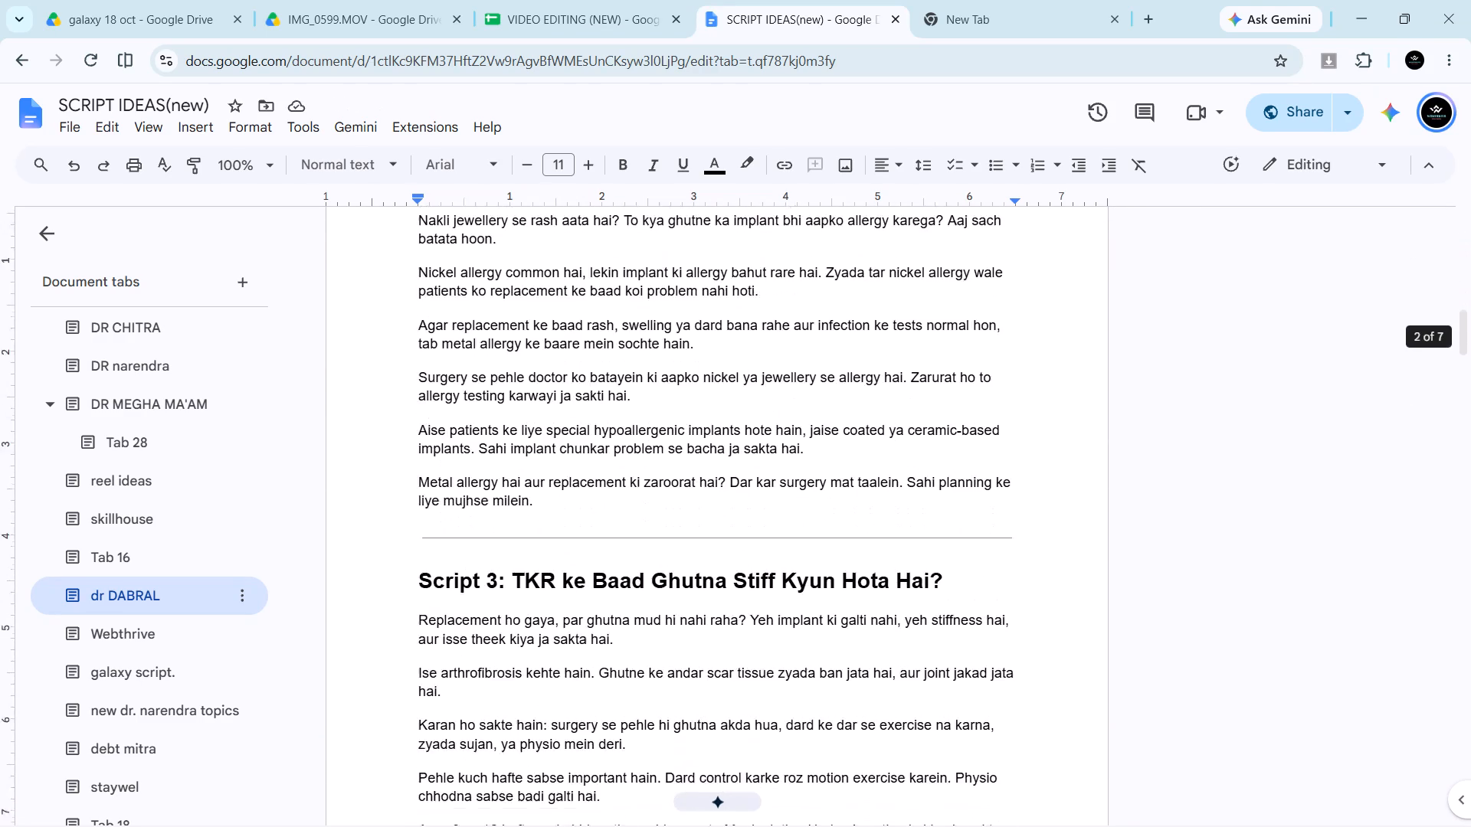
scroll(565, 472, "down", 20)
scroll(565, 472, "down", 5)
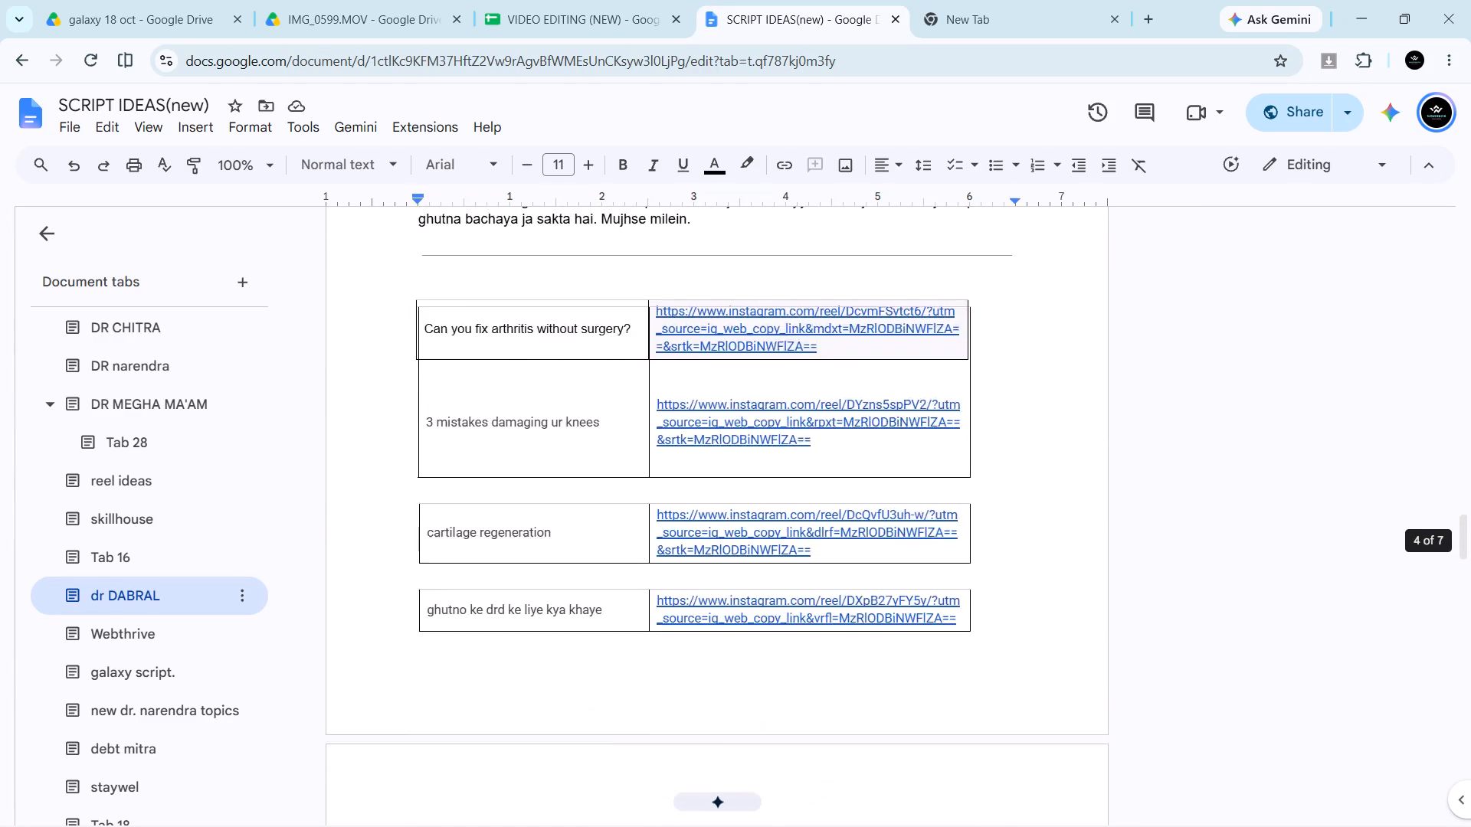
scroll(559, 463, "down", 20)
scroll(559, 463, "down", 5)
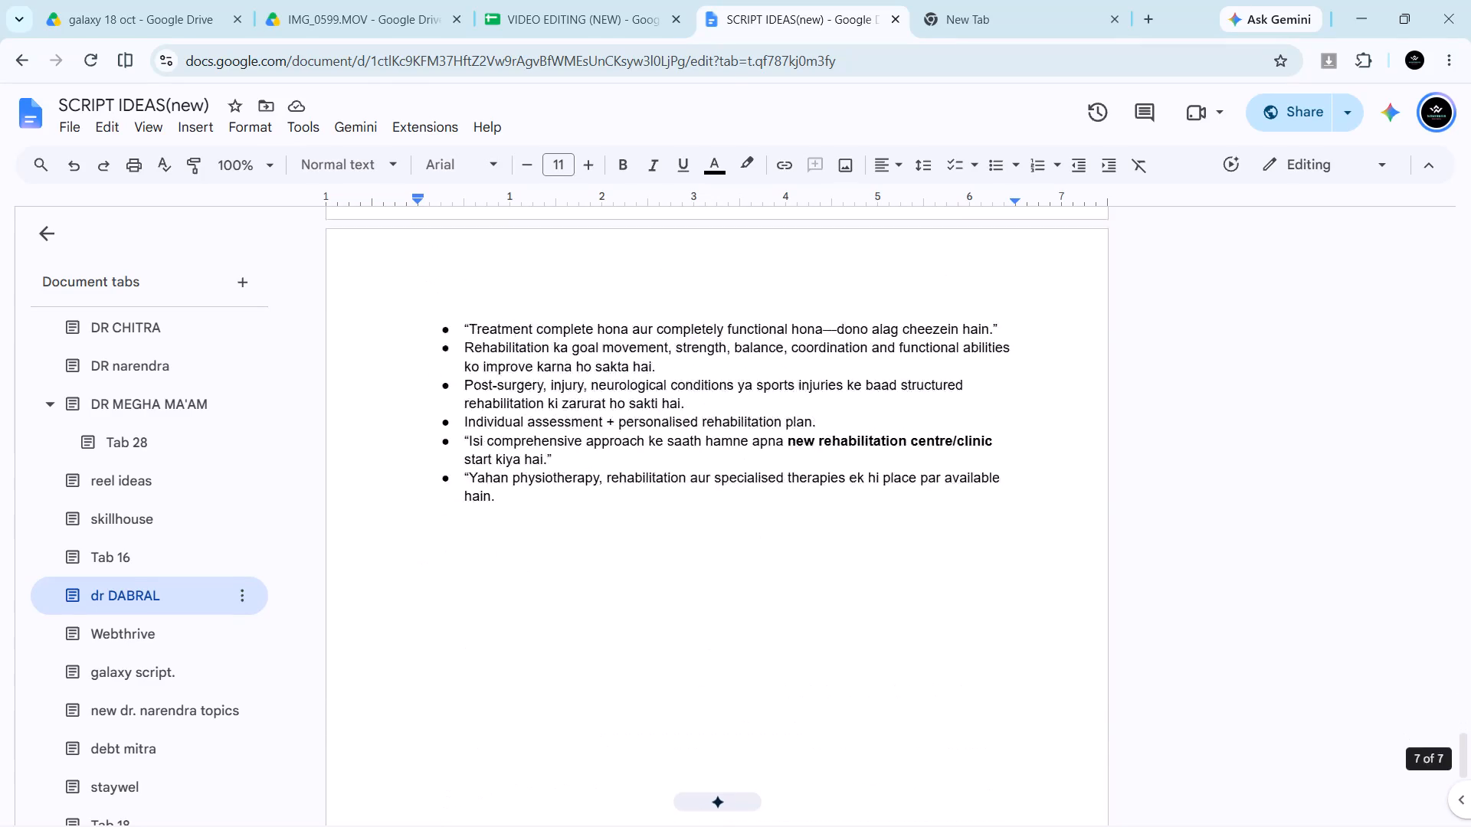
scroll(568, 464, "down", 7)
scroll(568, 464, "up", 13)
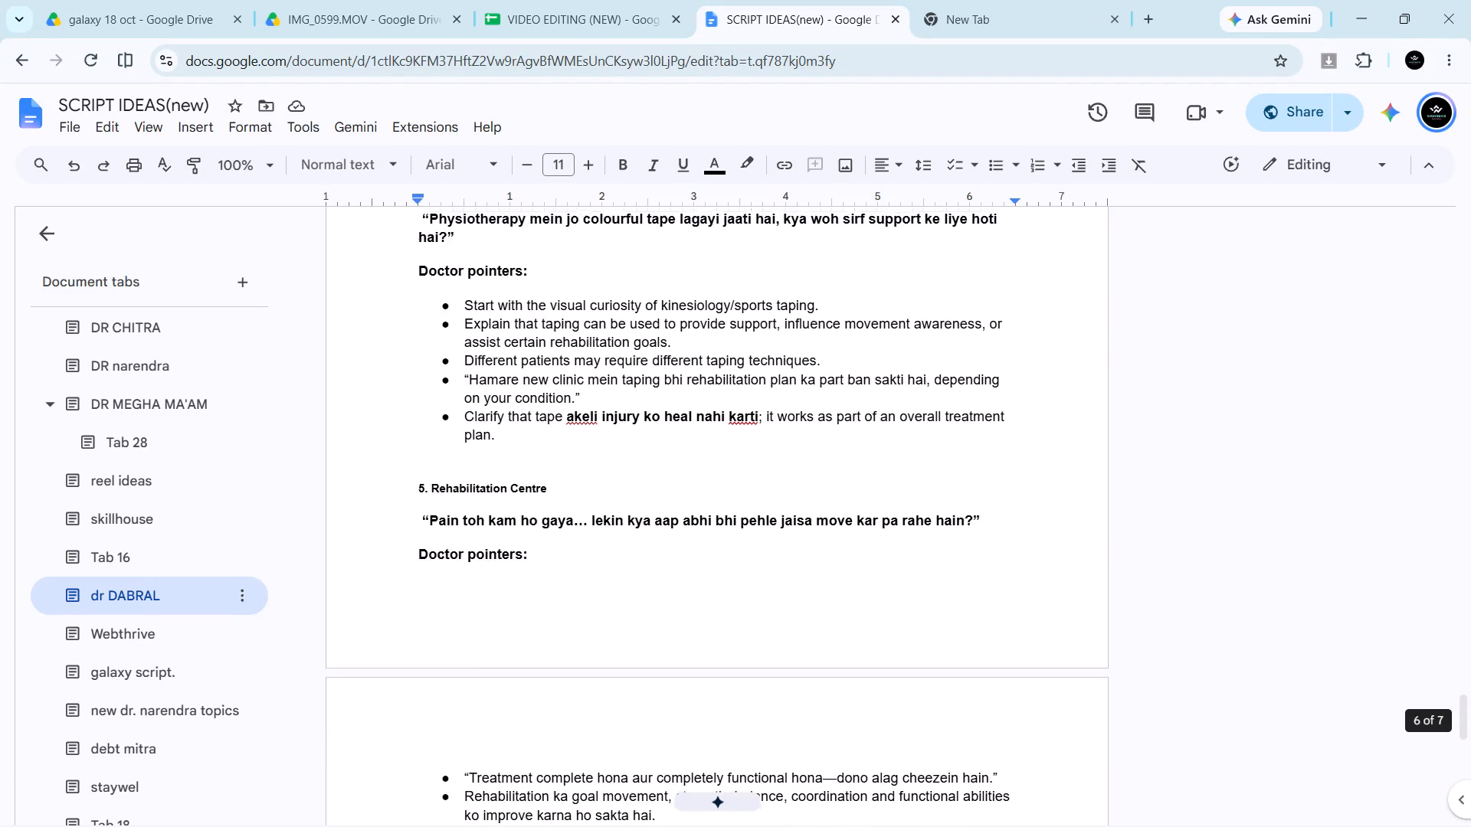
scroll(568, 464, "up", 15)
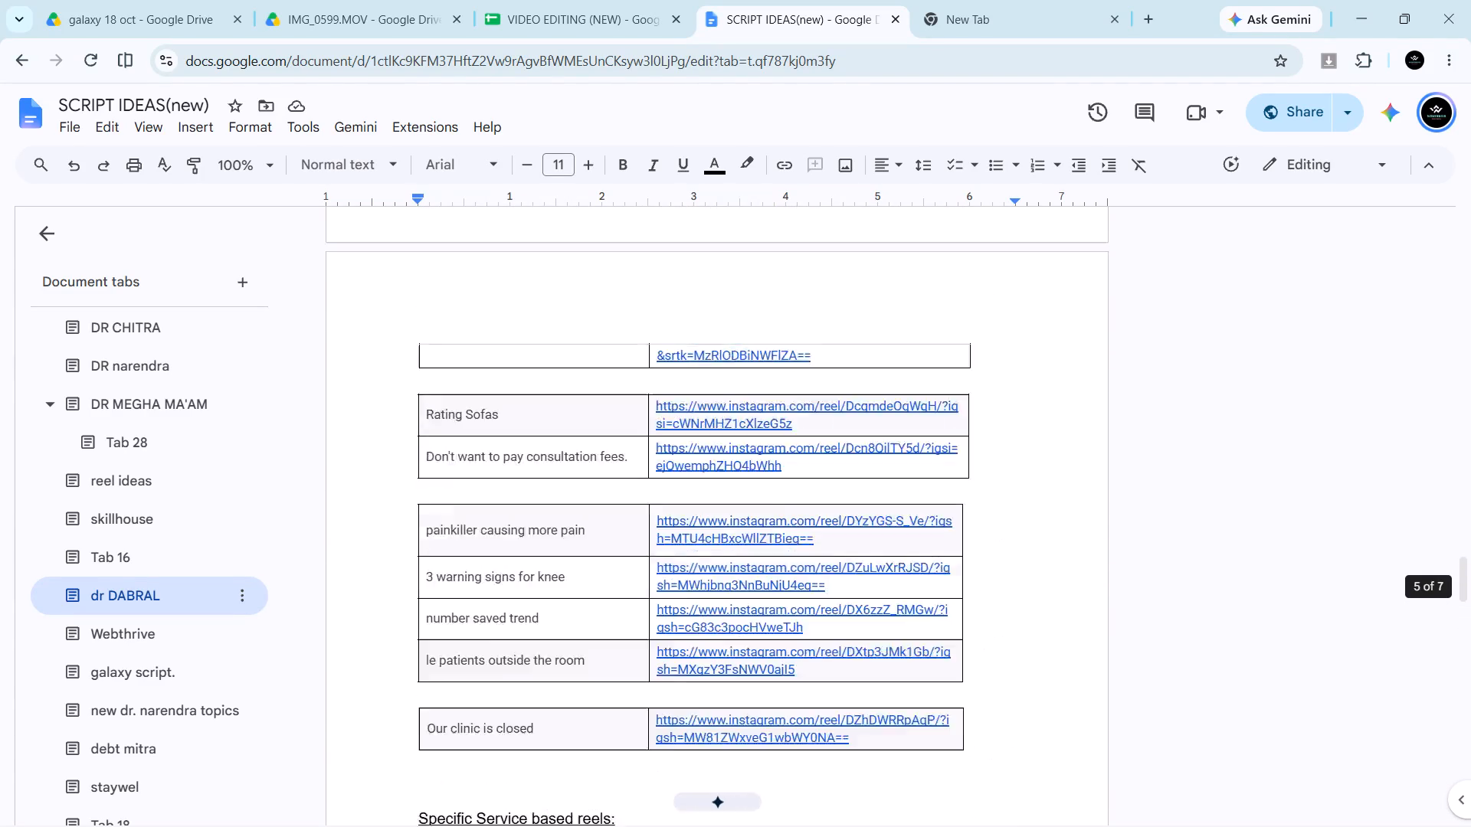
scroll(568, 464, "up", 9)
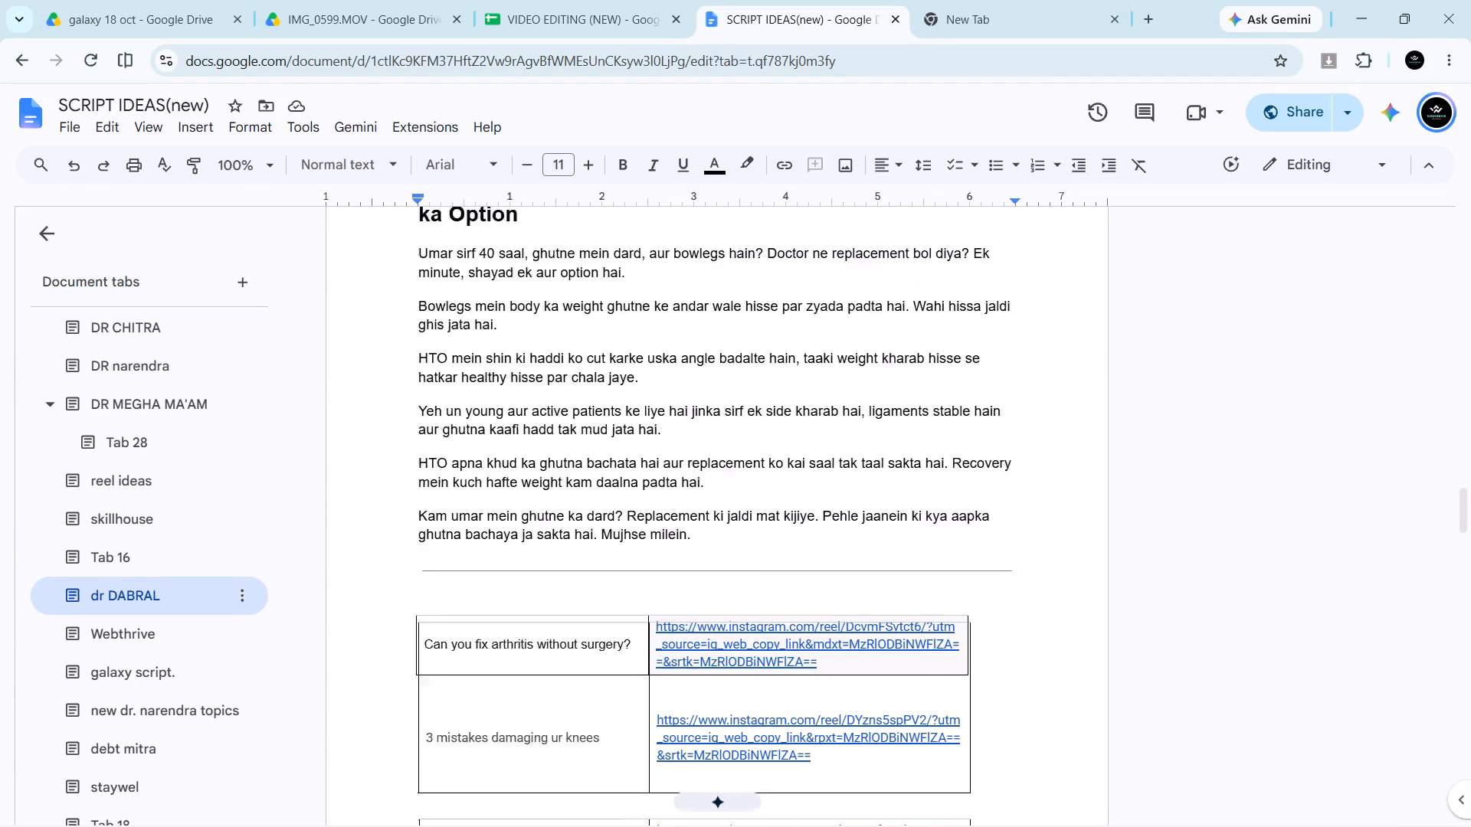
scroll(568, 468, "up", 12)
scroll(559, 454, "up", 18)
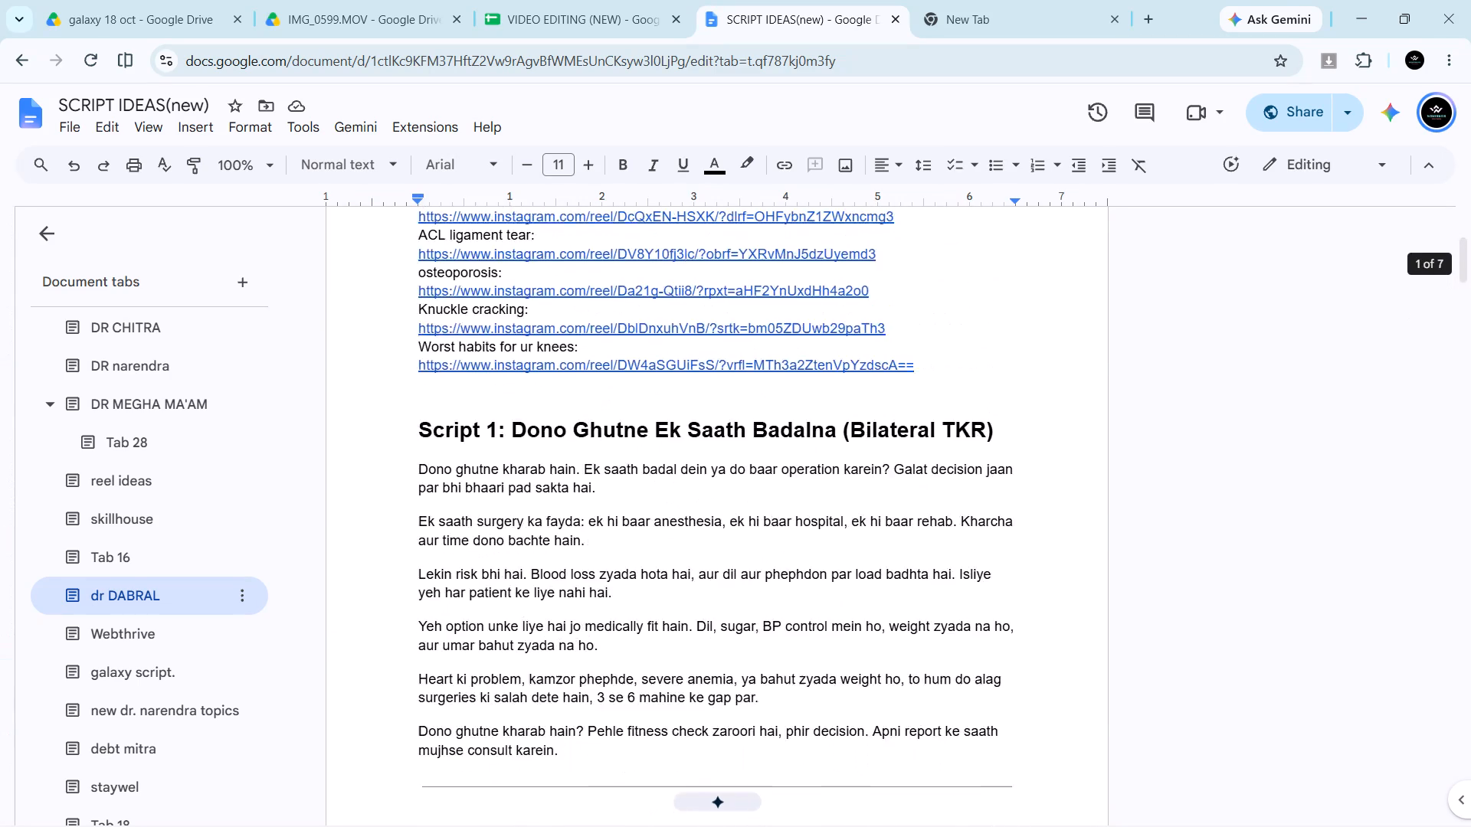
scroll(543, 456, "up", 7)
Export the current dr DABRAL tab as a PDF Document (.pdf).
left_click(66, 122)
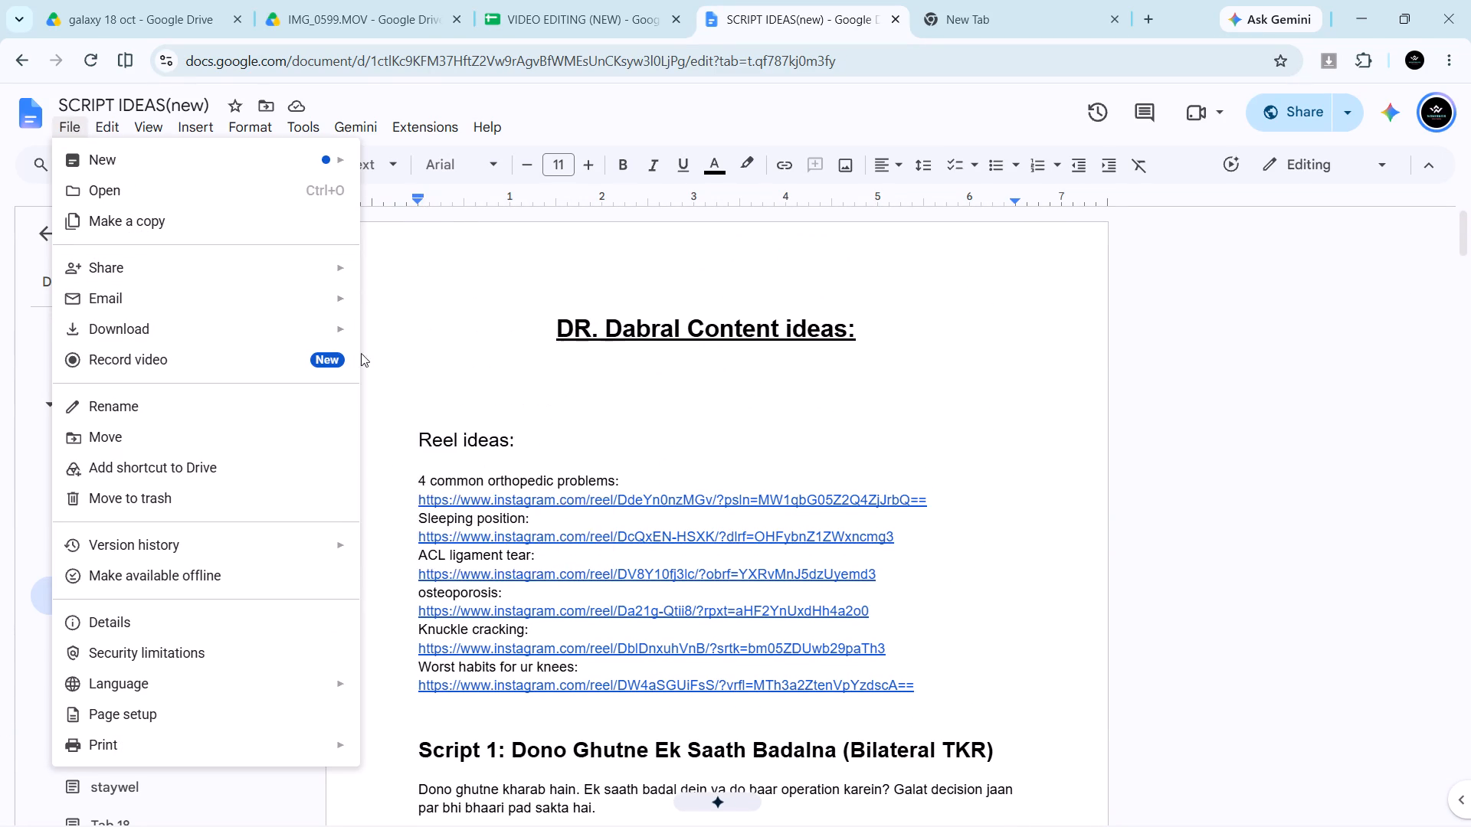
left_click(412, 364)
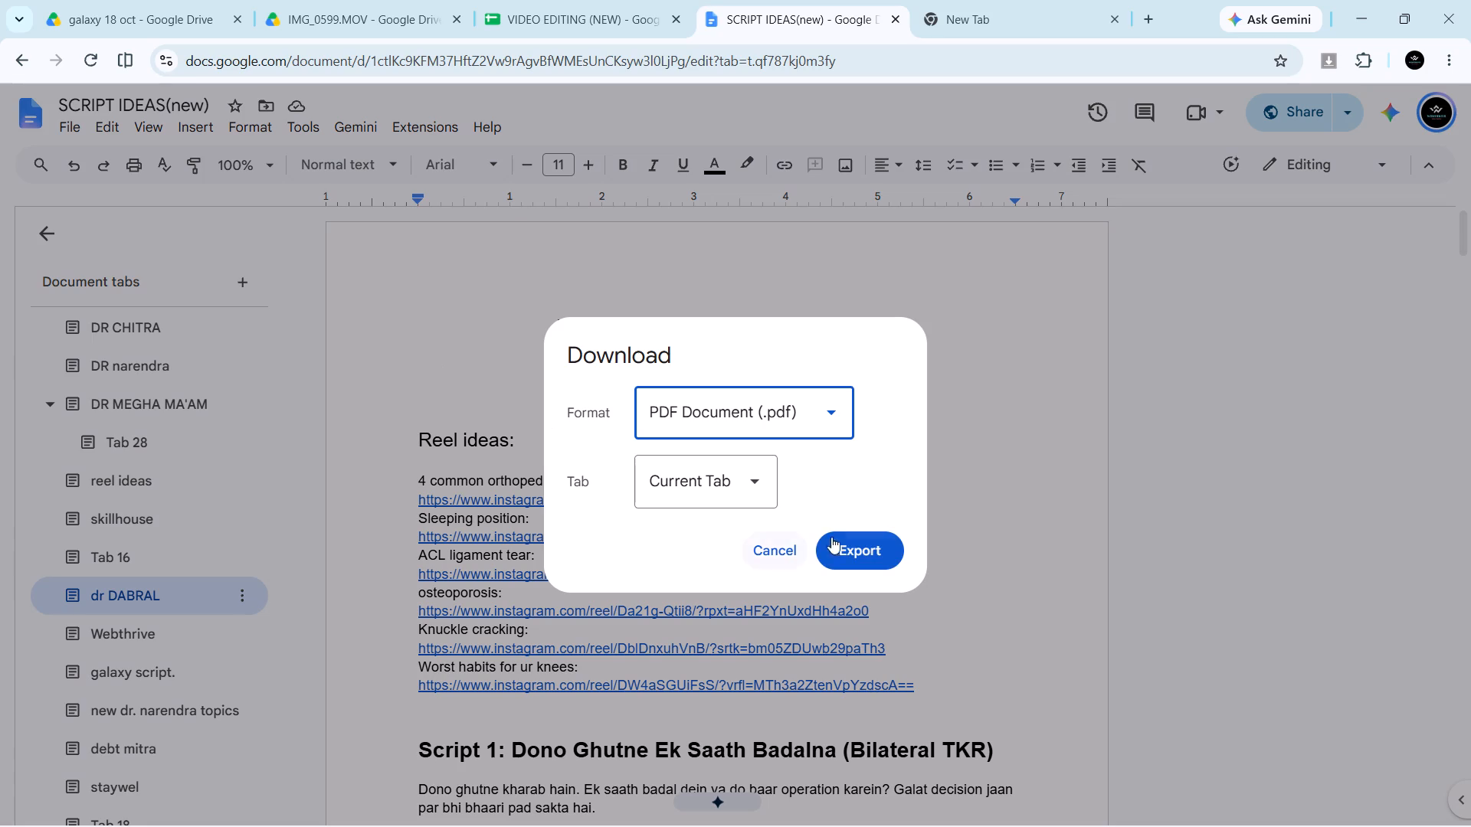
left_click(850, 544)
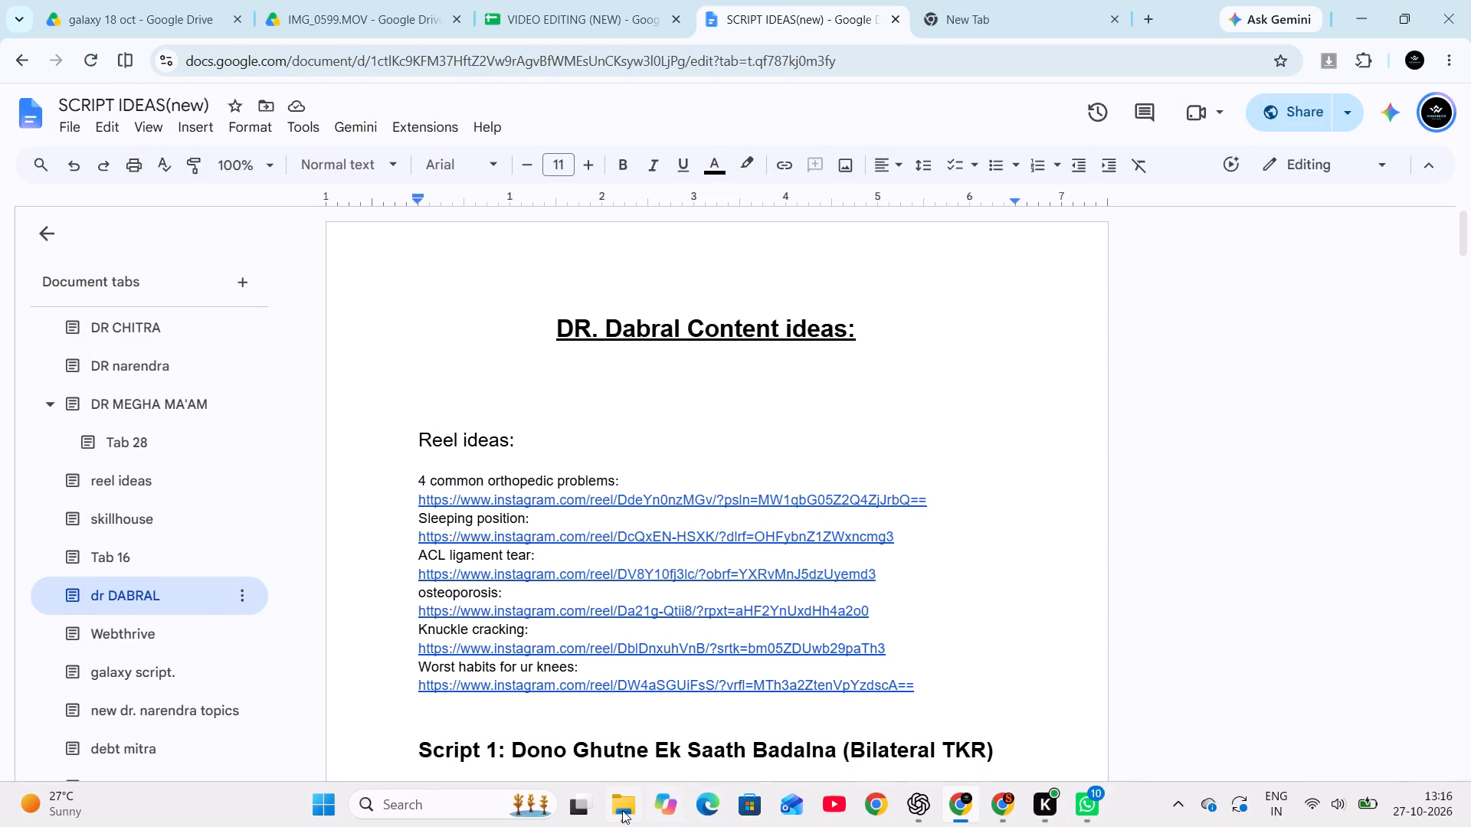
Switch to File Explorer and open the Downloads folder to locate the exported SCRIPT IDEAS(new) PDF.
left_click(622, 810)
left_click(120, 459)
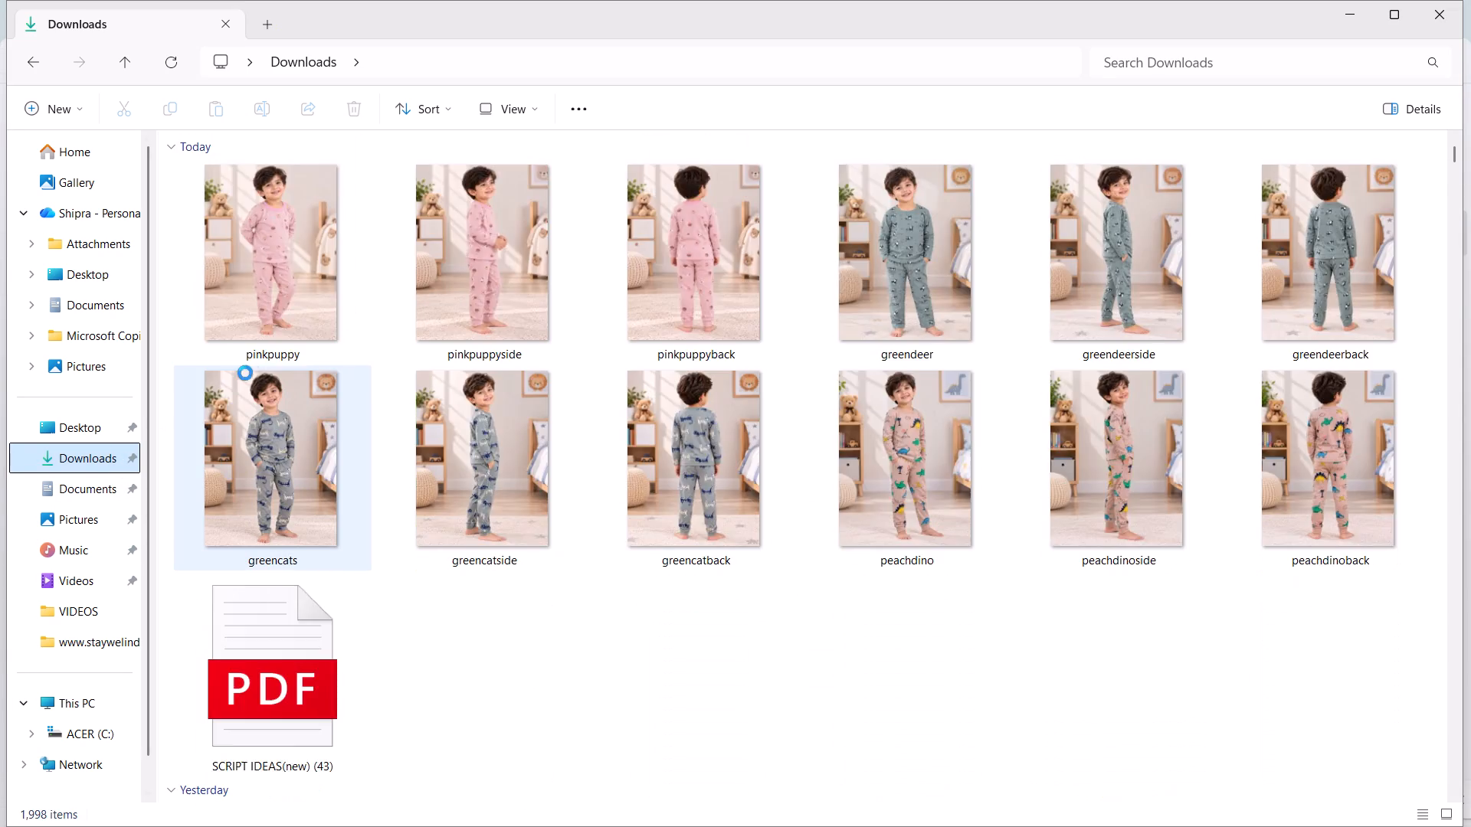
In File Explorer's Downloads folder, open the name of the SCRIPT IDEAS(new) (43) PDF for editing.
scroll(240, 374, "up", 3)
left_click(287, 274)
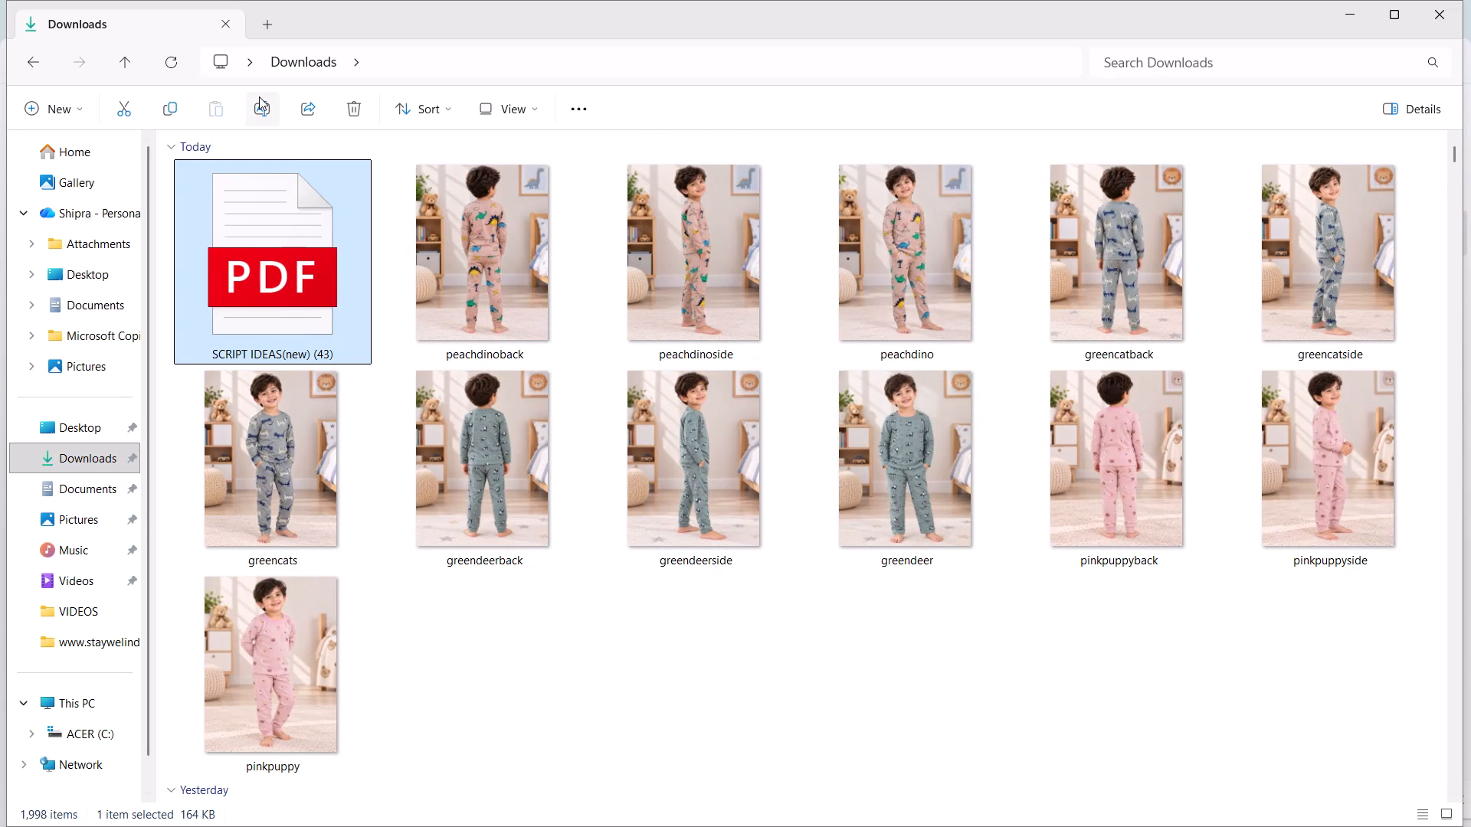
left_click(259, 96)
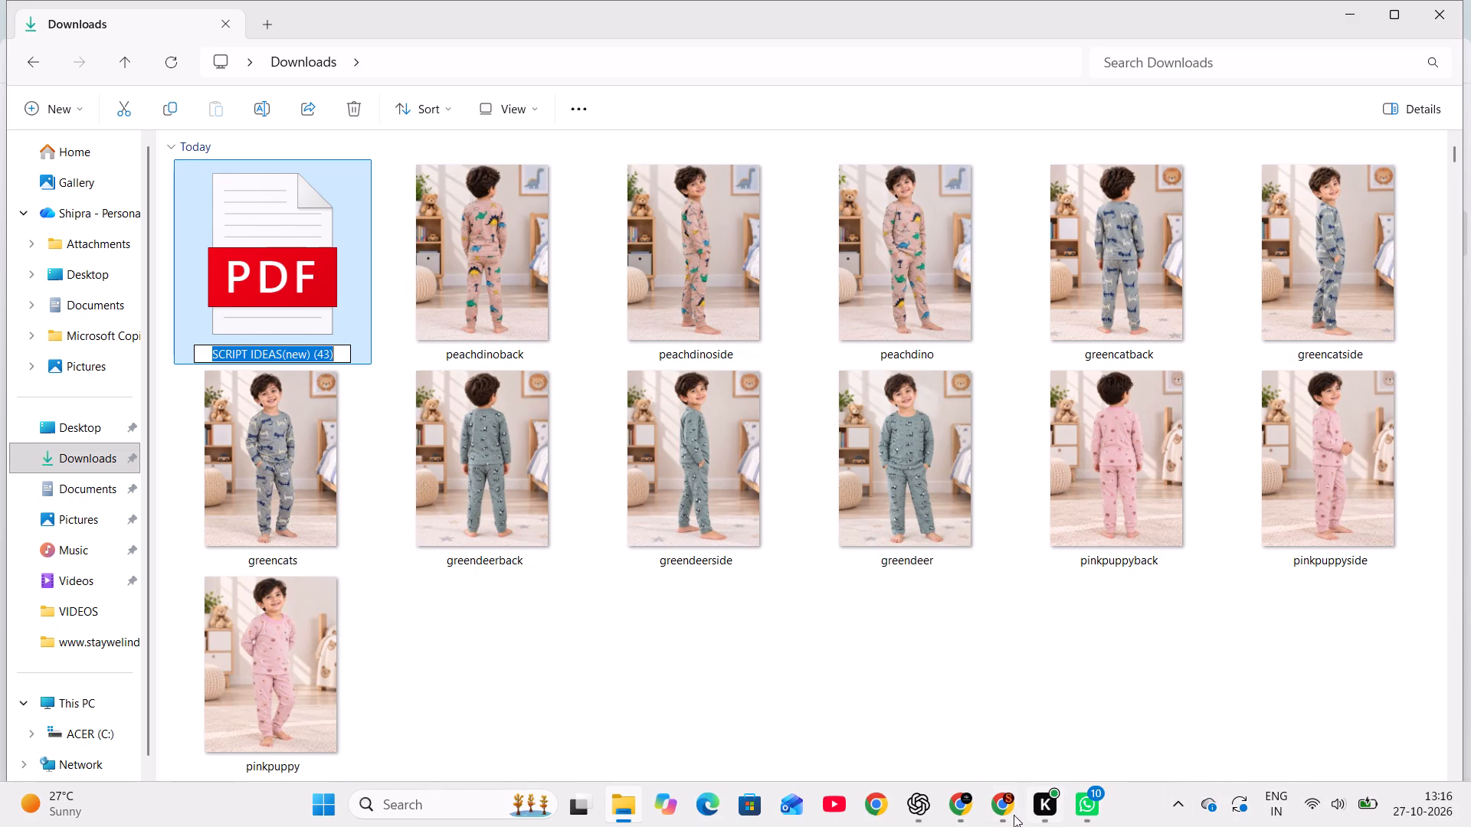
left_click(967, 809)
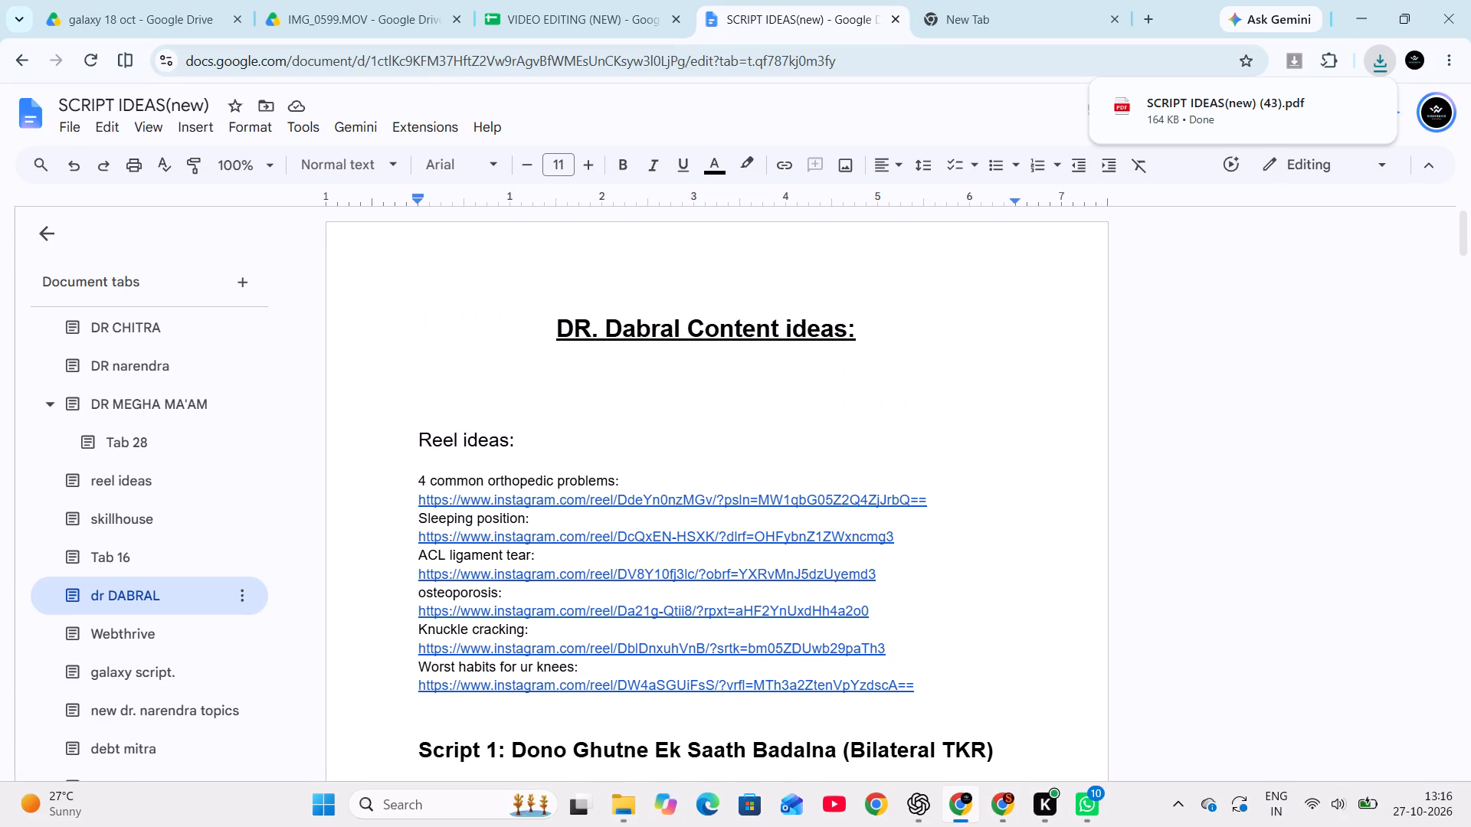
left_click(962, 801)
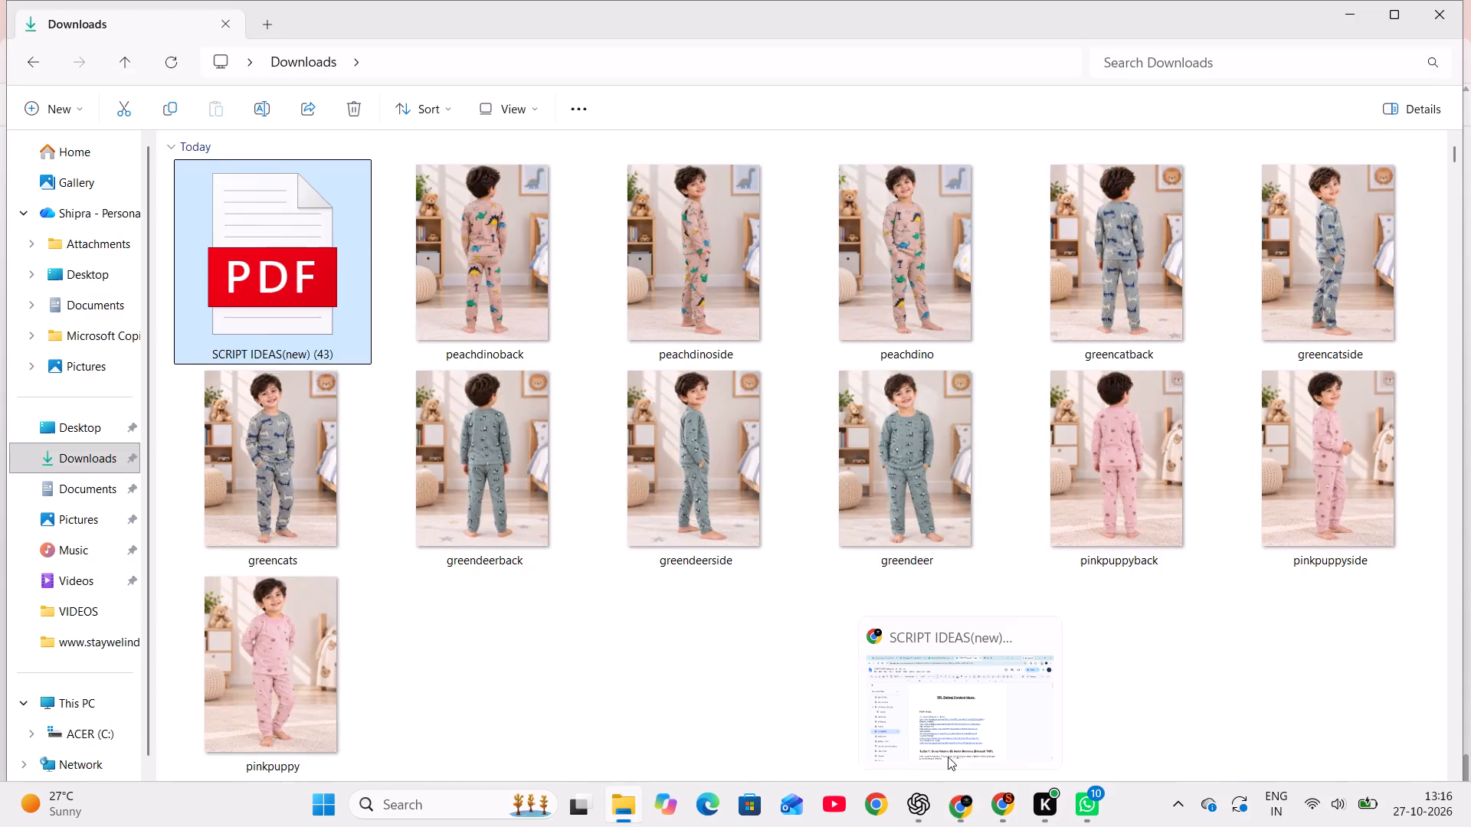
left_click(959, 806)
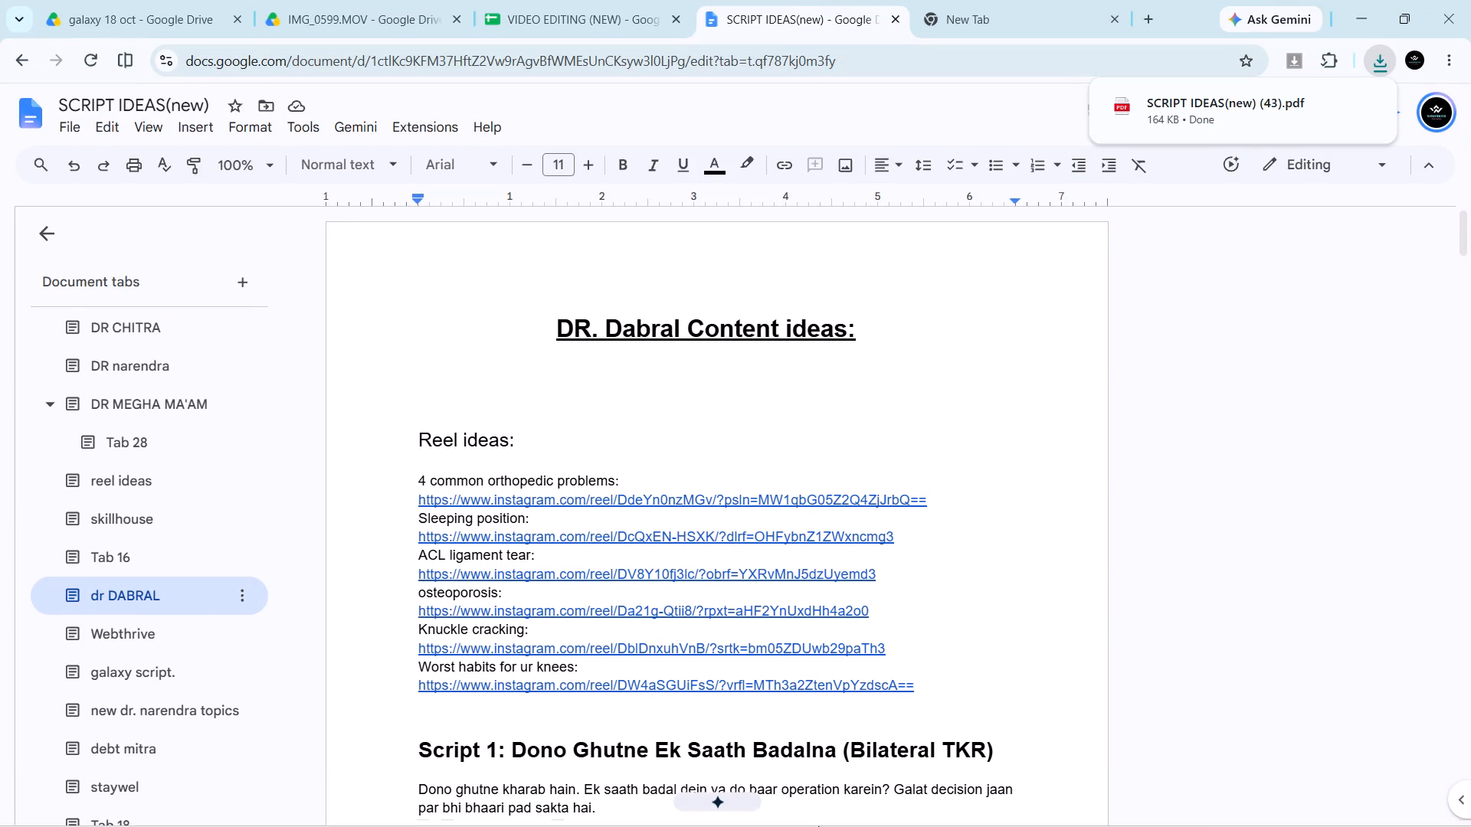
Back in File Explorer's Downloads folder, rename the SCRIPT IDEAS(new) (43) PDF as drdabralnew.
left_click(622, 806)
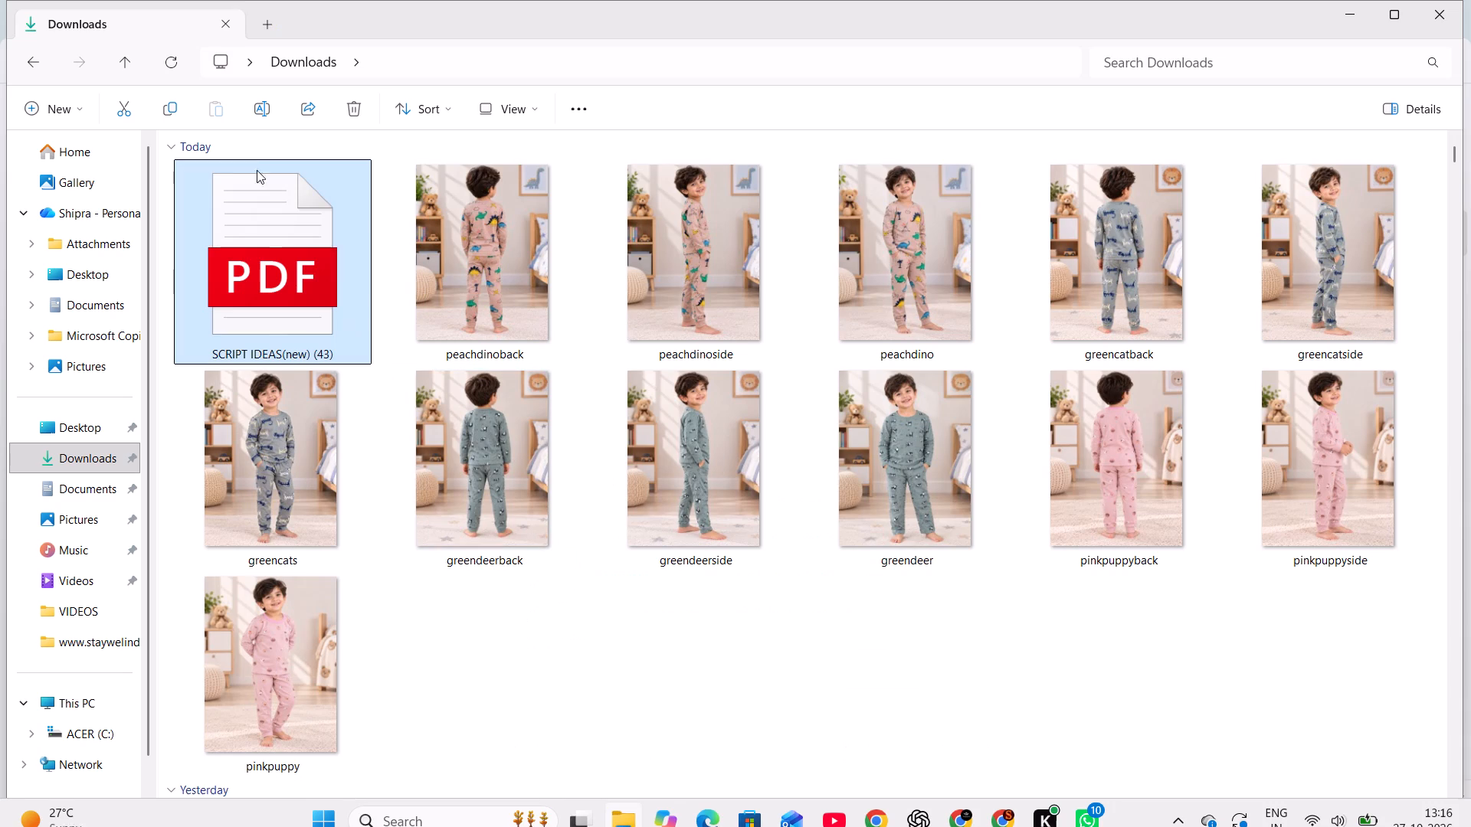
left_click(262, 103)
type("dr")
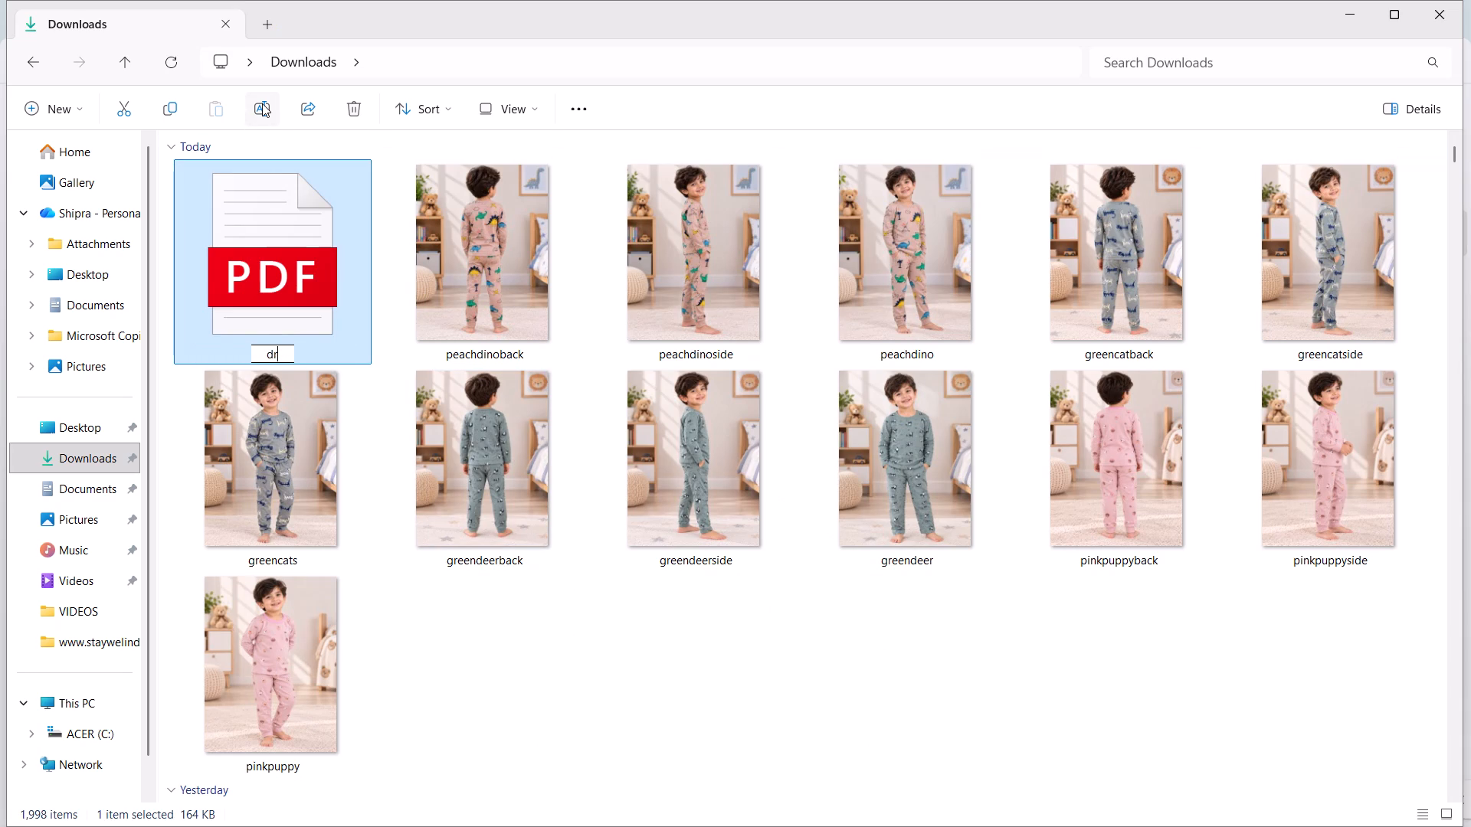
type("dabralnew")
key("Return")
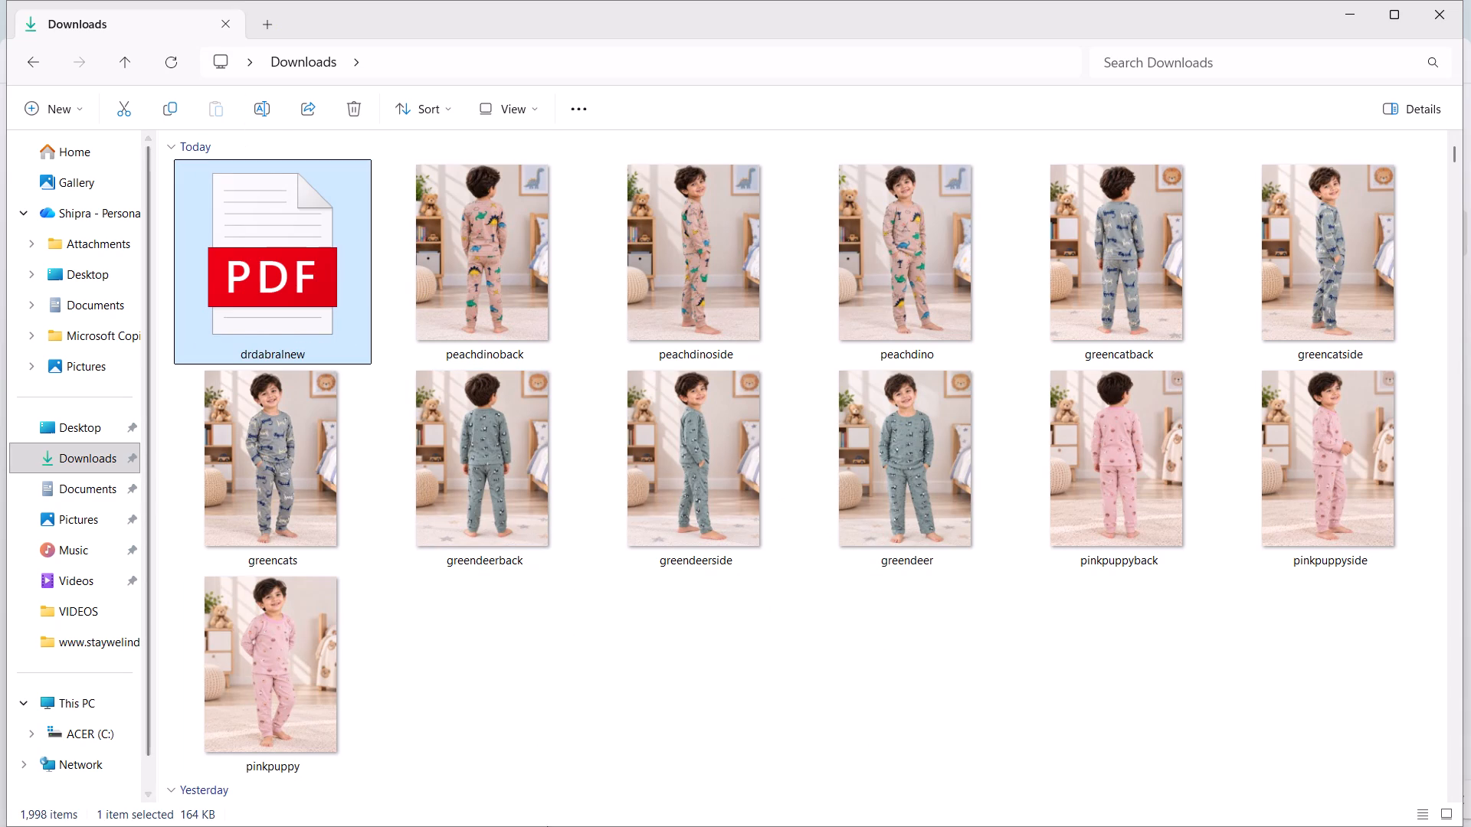